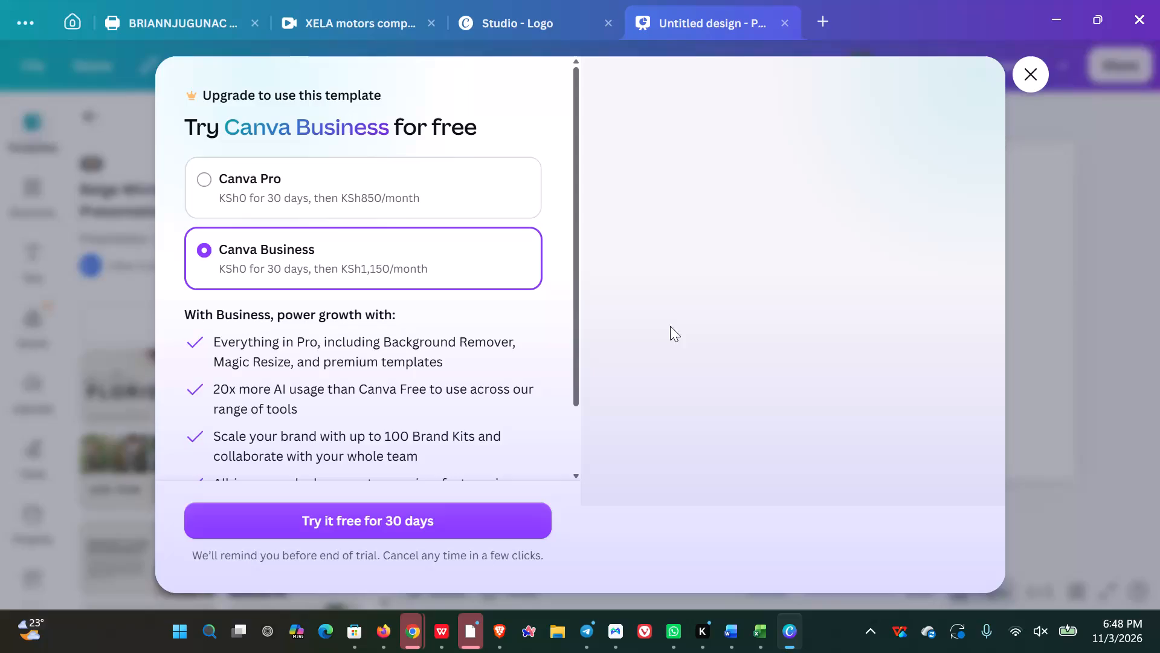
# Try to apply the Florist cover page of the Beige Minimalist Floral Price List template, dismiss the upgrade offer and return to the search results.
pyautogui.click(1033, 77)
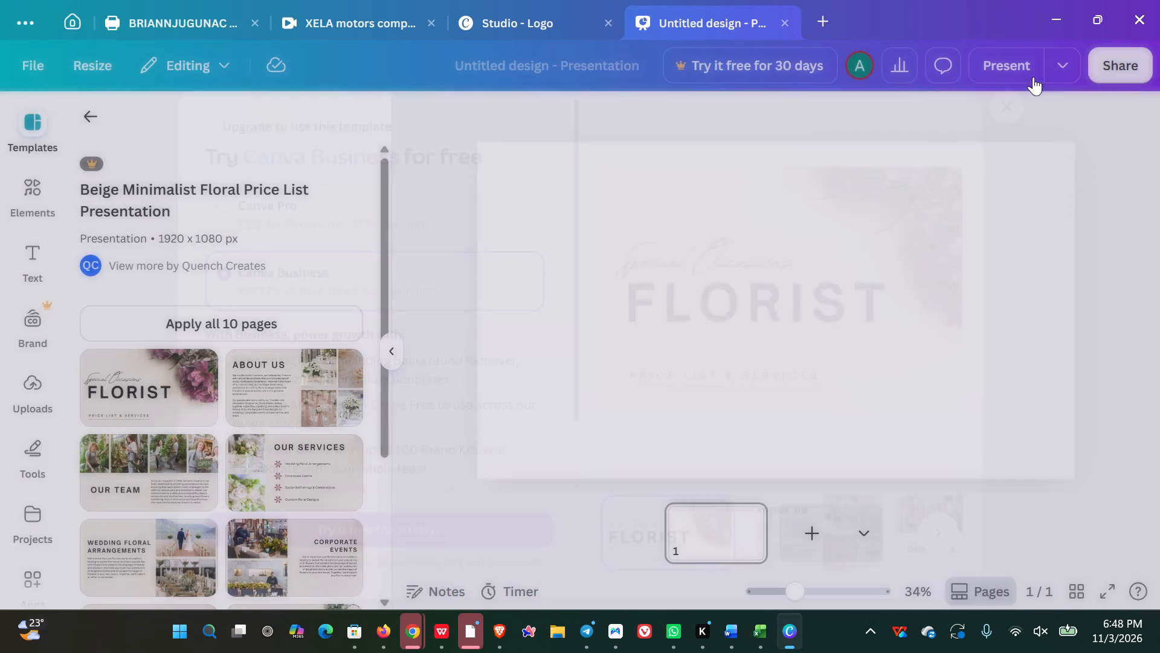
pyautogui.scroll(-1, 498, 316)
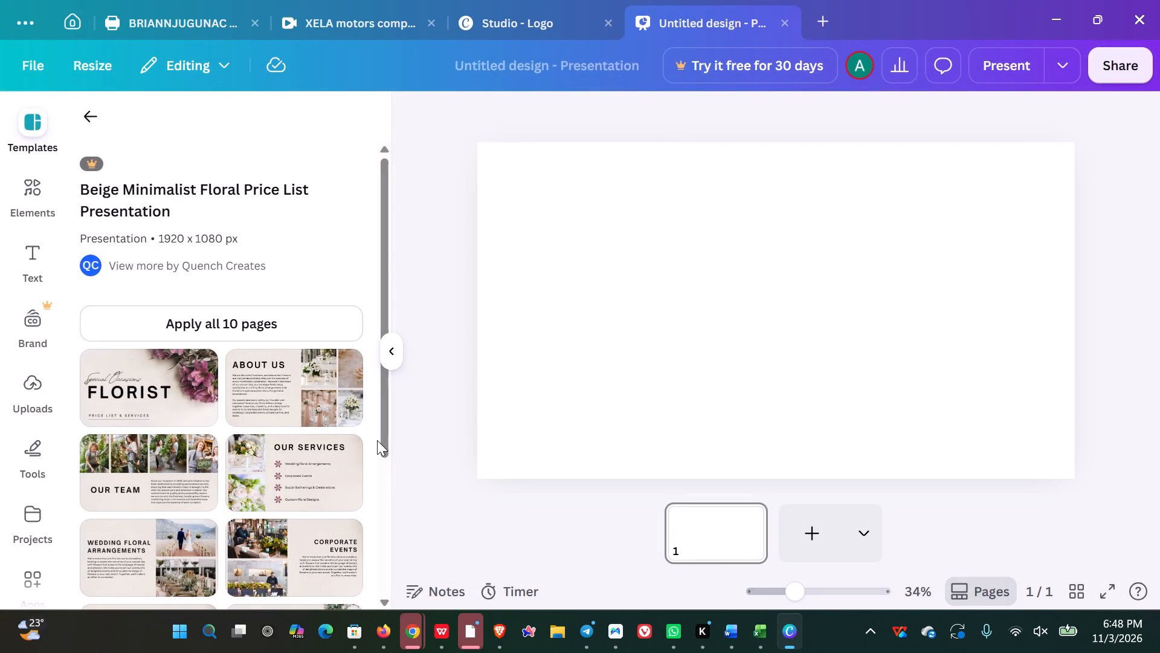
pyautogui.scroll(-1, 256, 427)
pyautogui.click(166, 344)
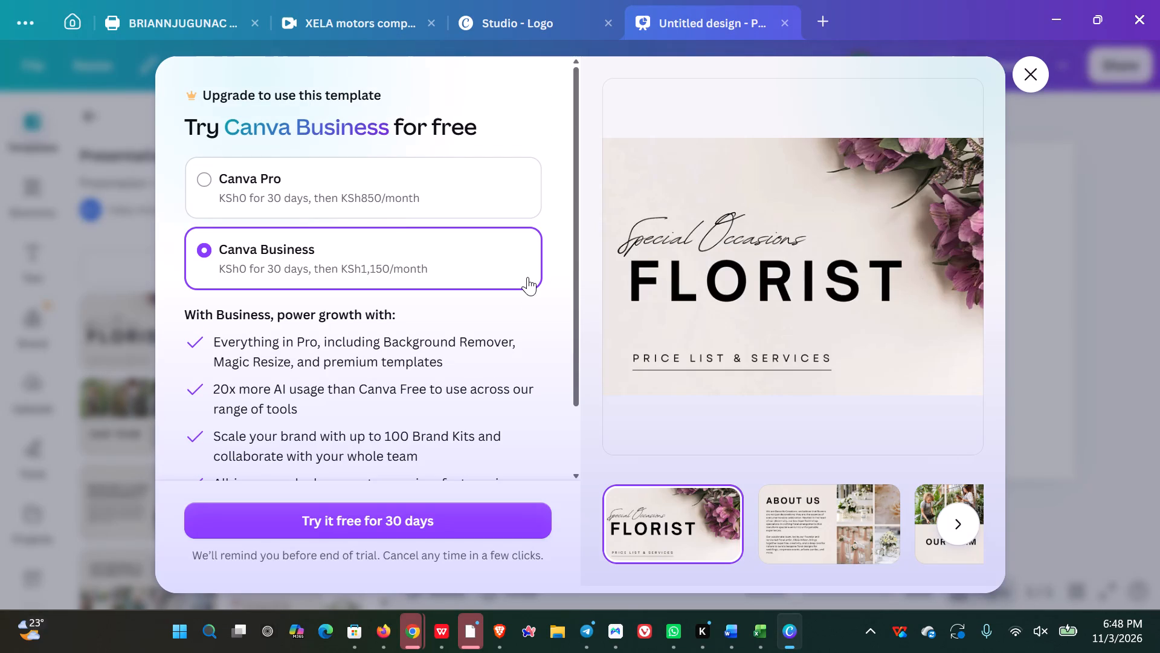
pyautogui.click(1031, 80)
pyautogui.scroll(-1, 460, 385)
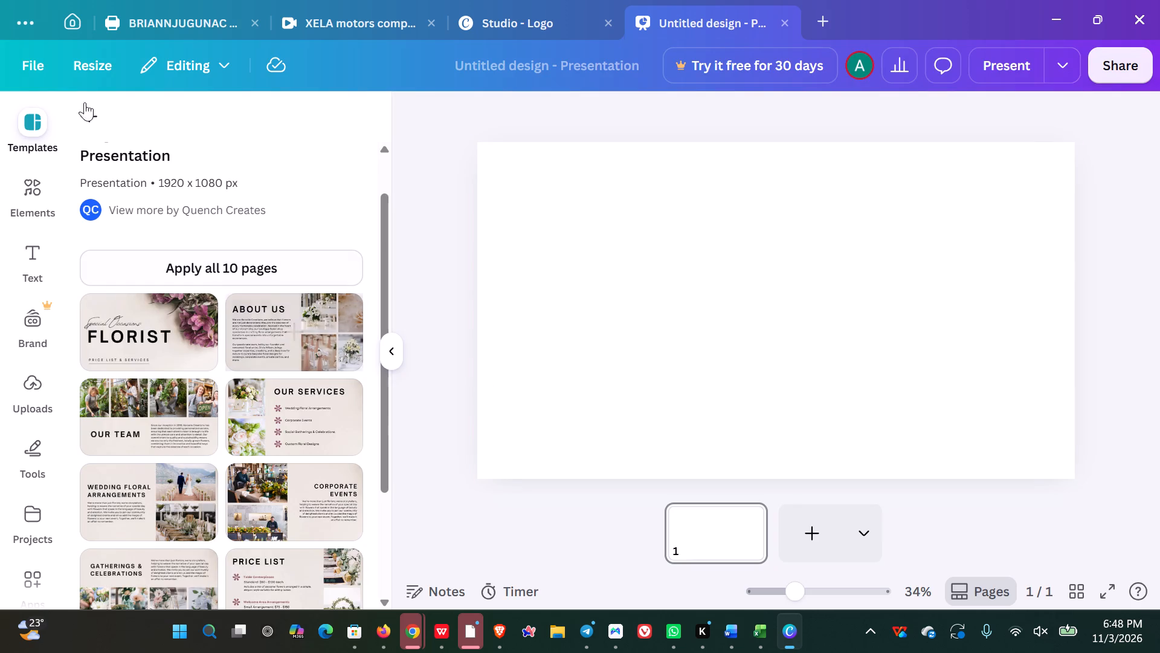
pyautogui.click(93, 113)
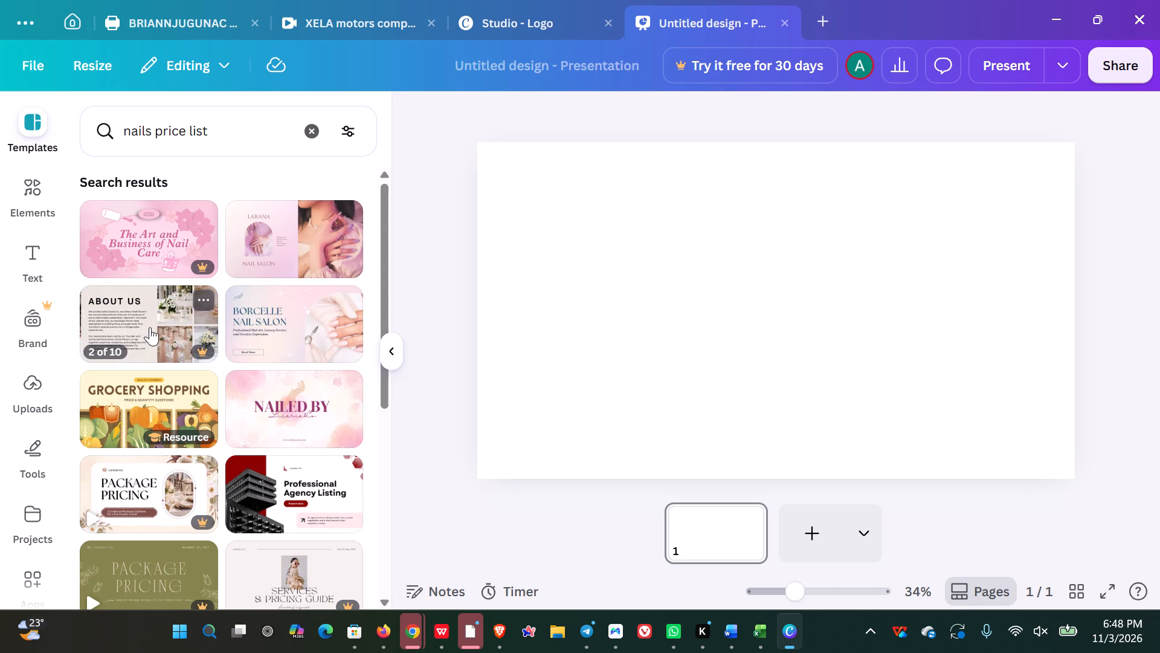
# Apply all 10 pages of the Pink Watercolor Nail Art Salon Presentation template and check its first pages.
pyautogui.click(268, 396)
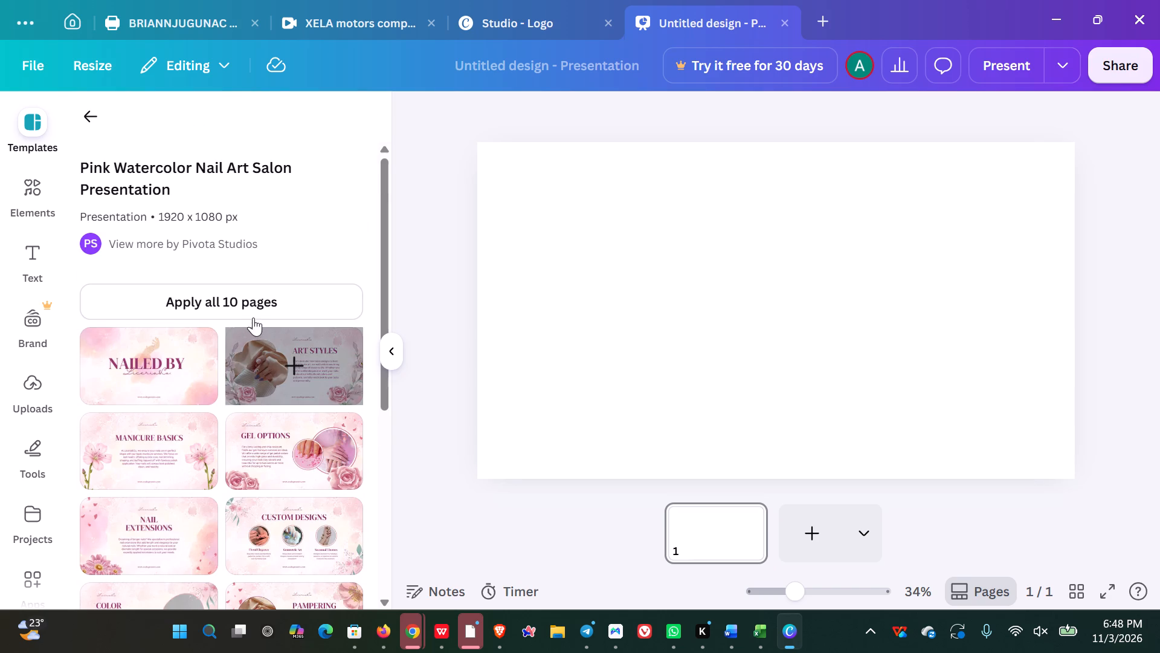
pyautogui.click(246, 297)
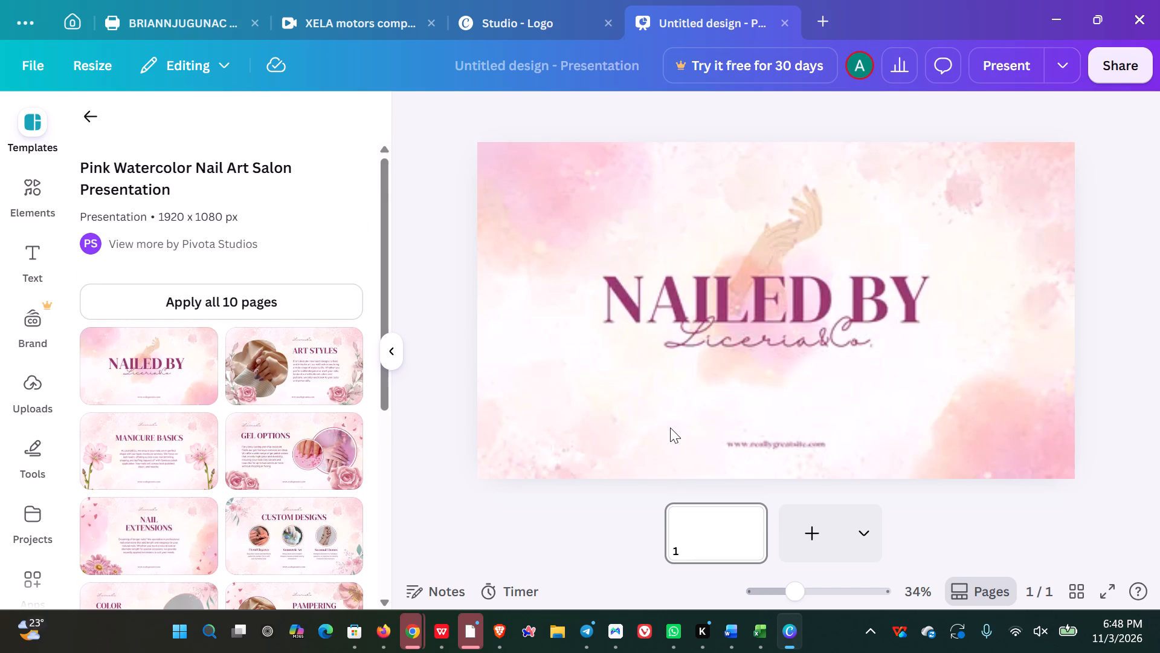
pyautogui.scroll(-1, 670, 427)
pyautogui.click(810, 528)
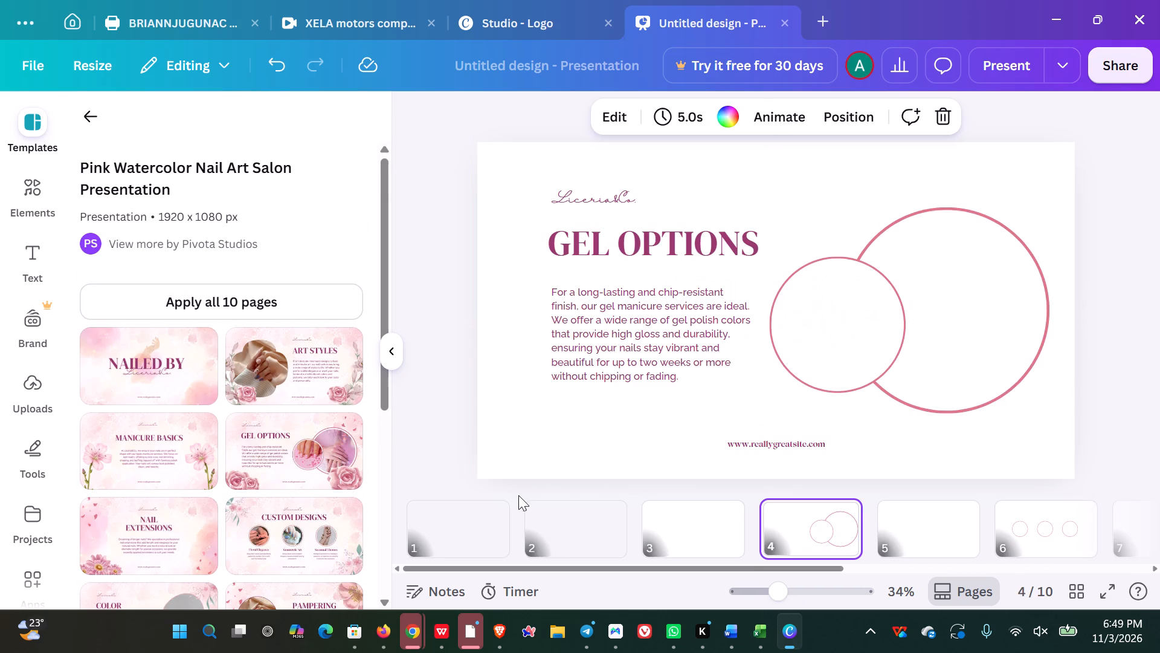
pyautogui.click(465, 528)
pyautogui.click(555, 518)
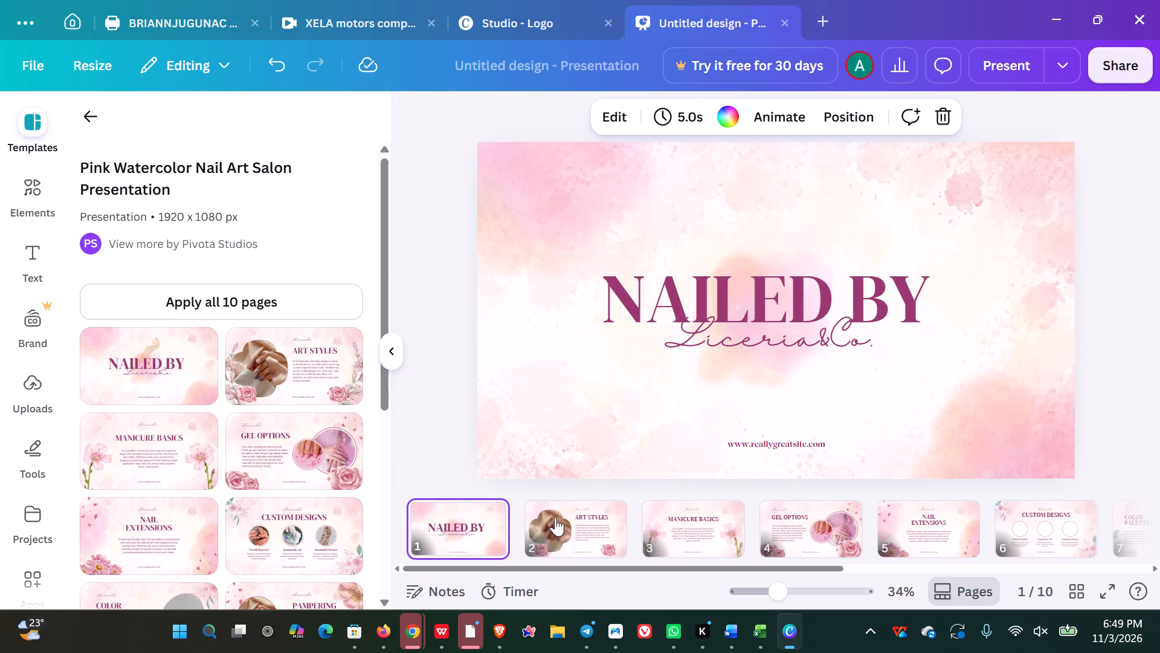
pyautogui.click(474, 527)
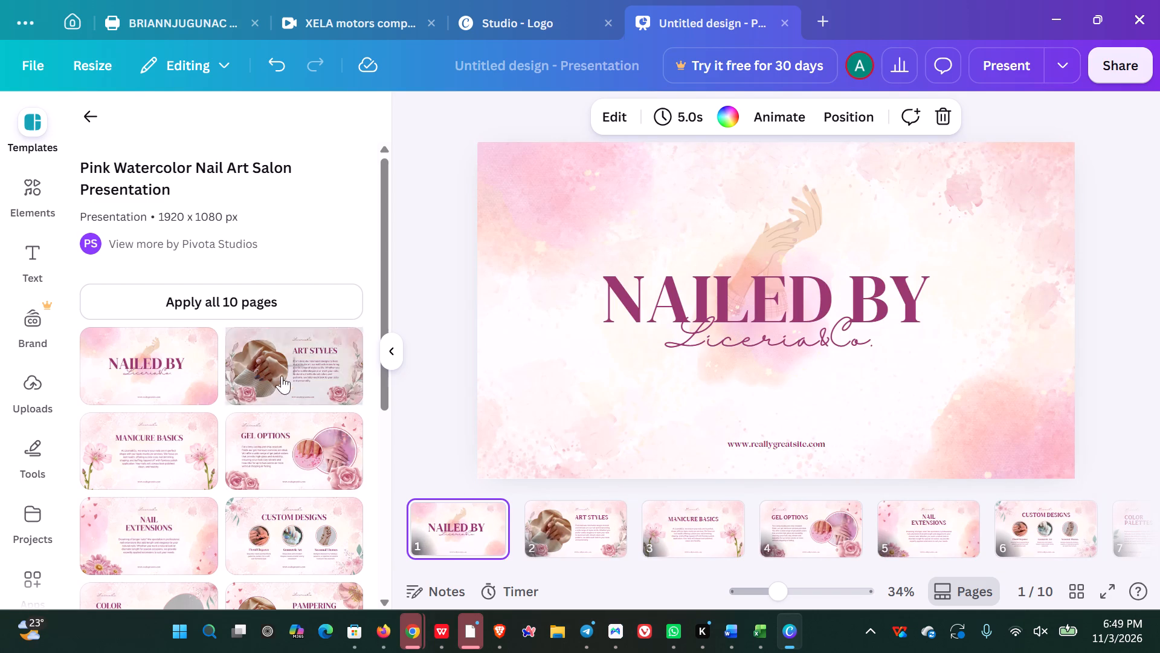
# Browse the "nails price list" template results for an alternative design, previewing the Red and Black Modern Professional Agency Listing template.
pyautogui.click(93, 108)
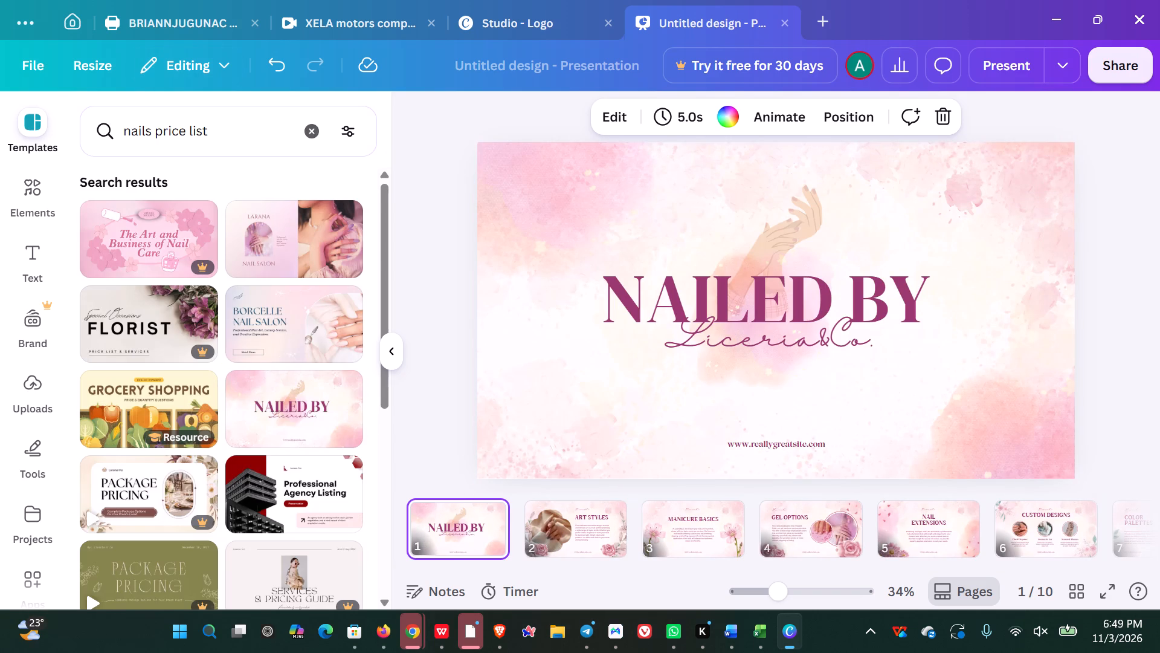
pyautogui.scroll(-1, 288, 381)
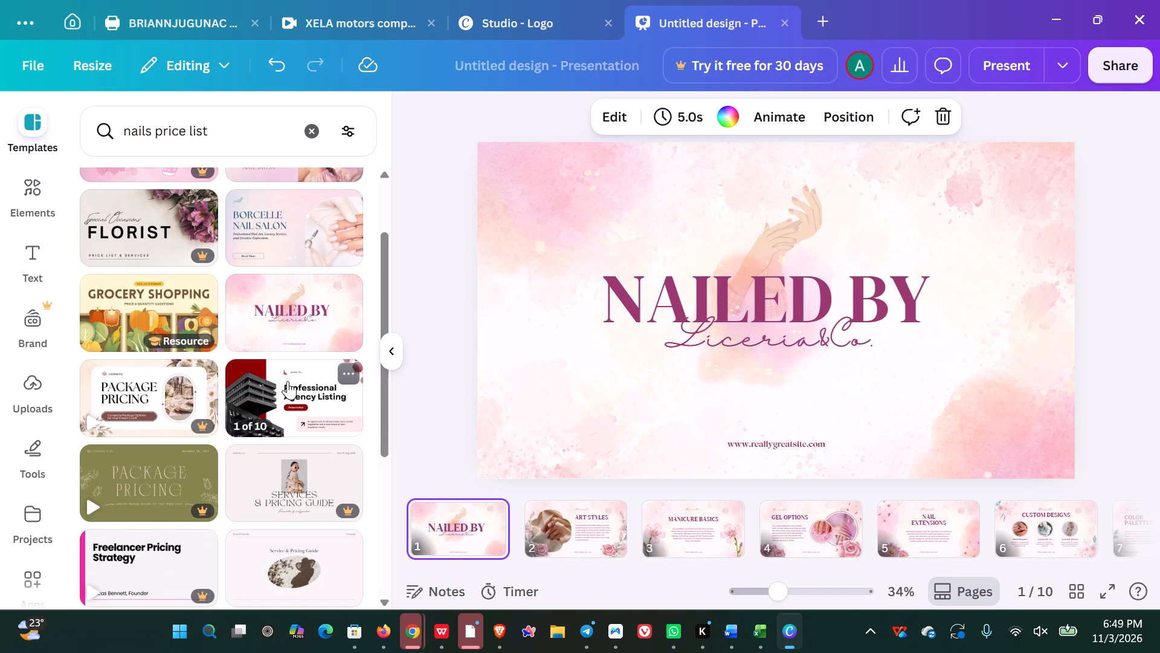
pyautogui.scroll(-2, 312, 413)
pyautogui.scroll(1, 312, 413)
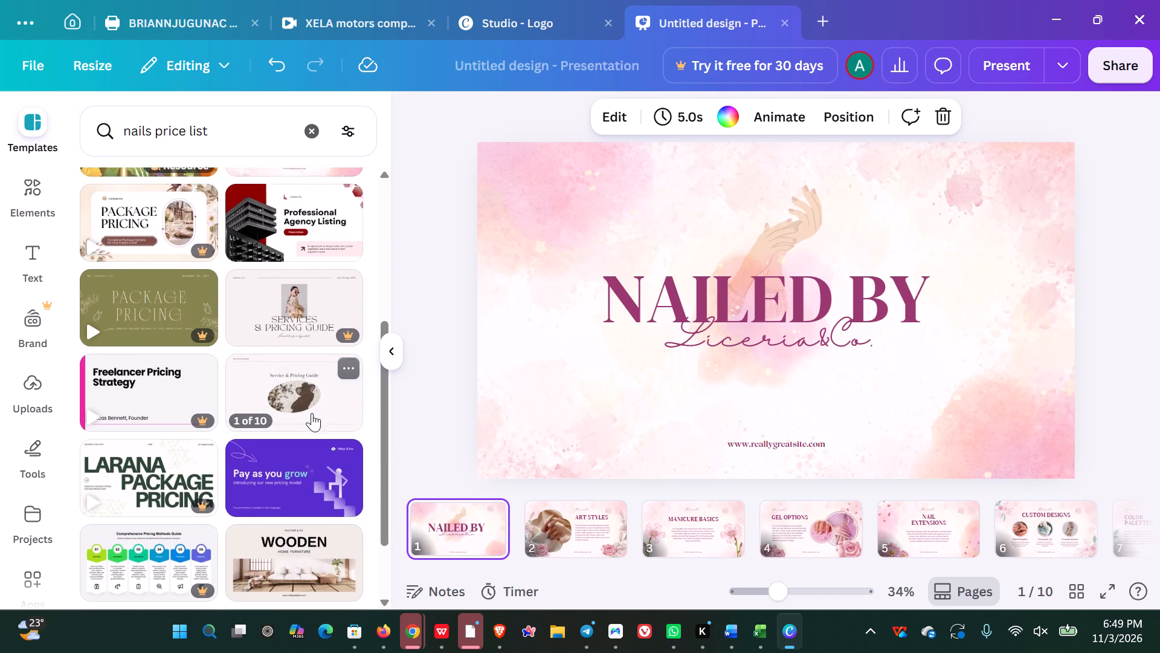
pyautogui.scroll(1, 312, 413)
pyautogui.click(286, 305)
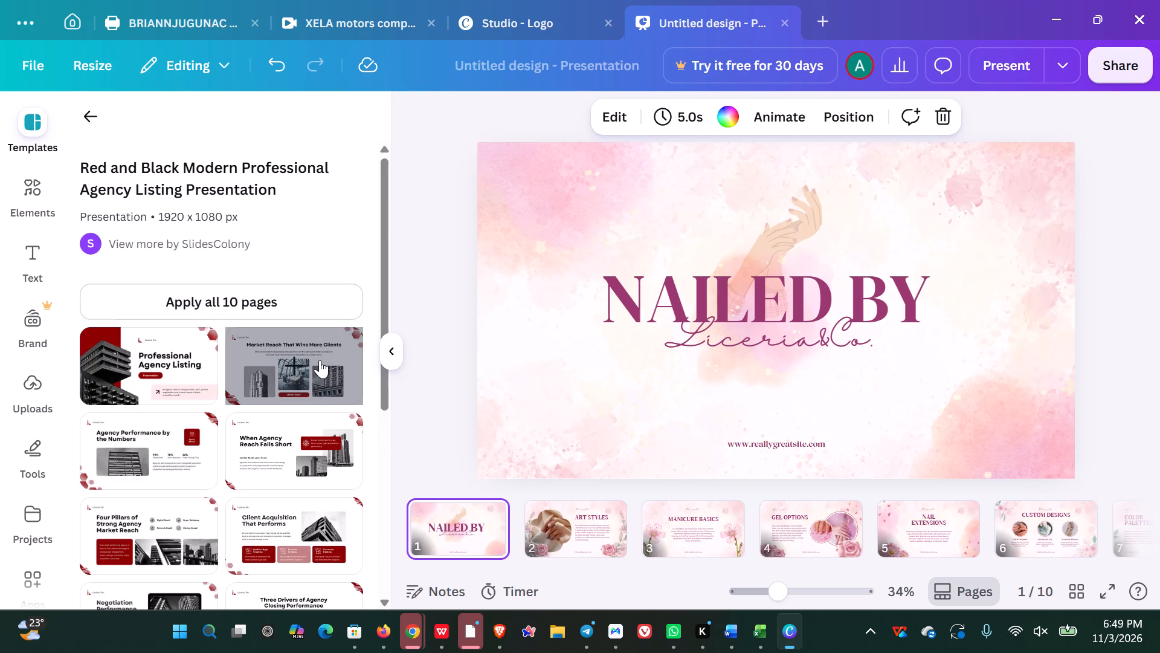
pyautogui.click(86, 107)
pyautogui.scroll(-2, 232, 337)
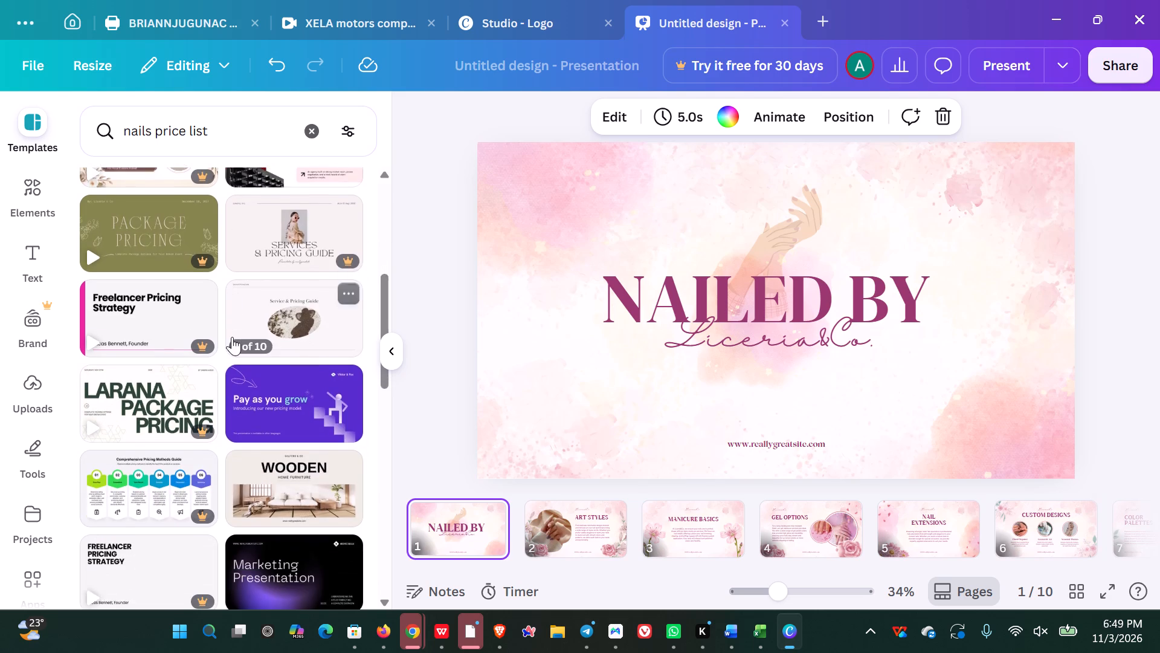
pyautogui.scroll(-1, 232, 337)
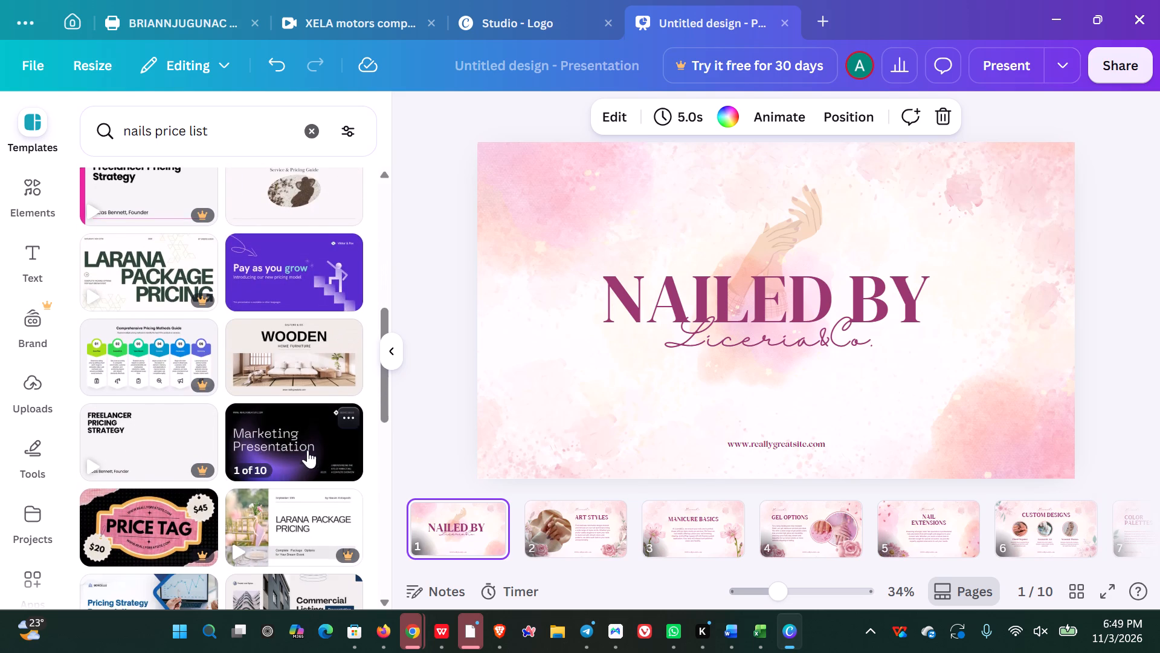
pyautogui.scroll(-1, 245, 401)
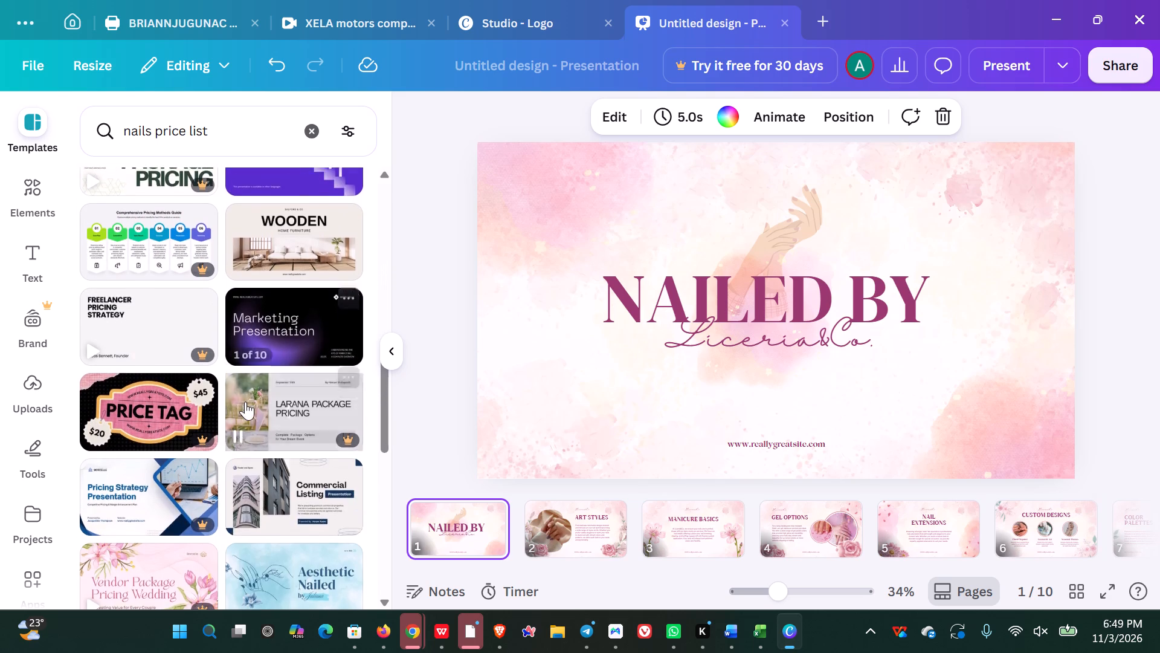
pyautogui.scroll(-1, 245, 401)
pyautogui.scroll(5, 281, 426)
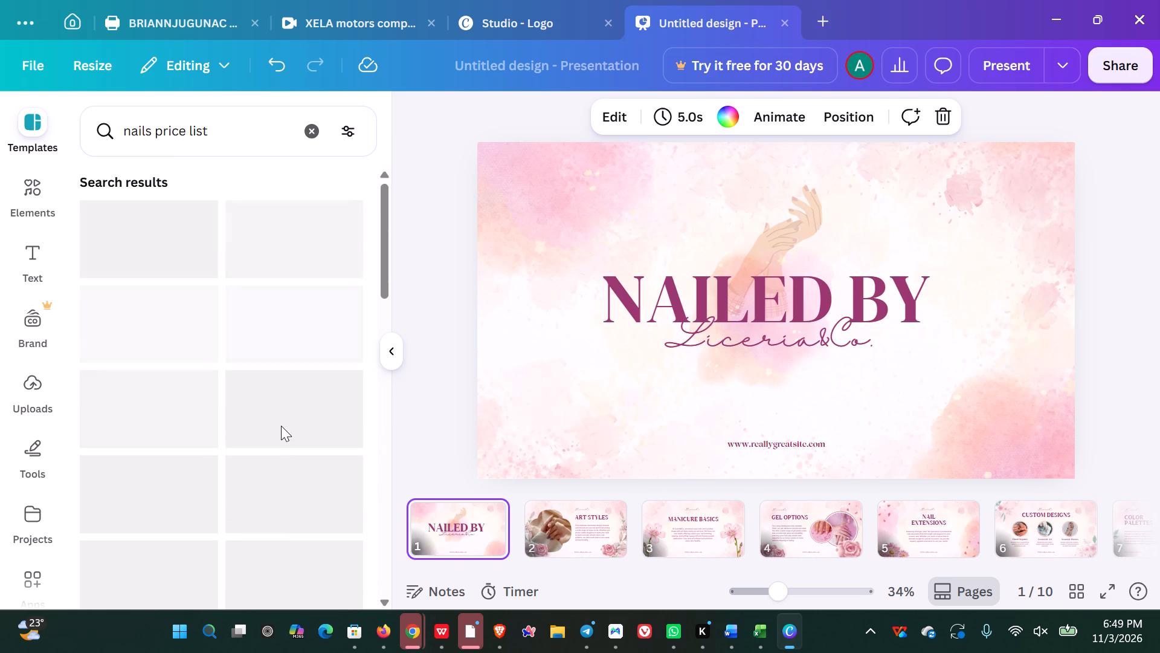
pyautogui.scroll(2, 281, 426)
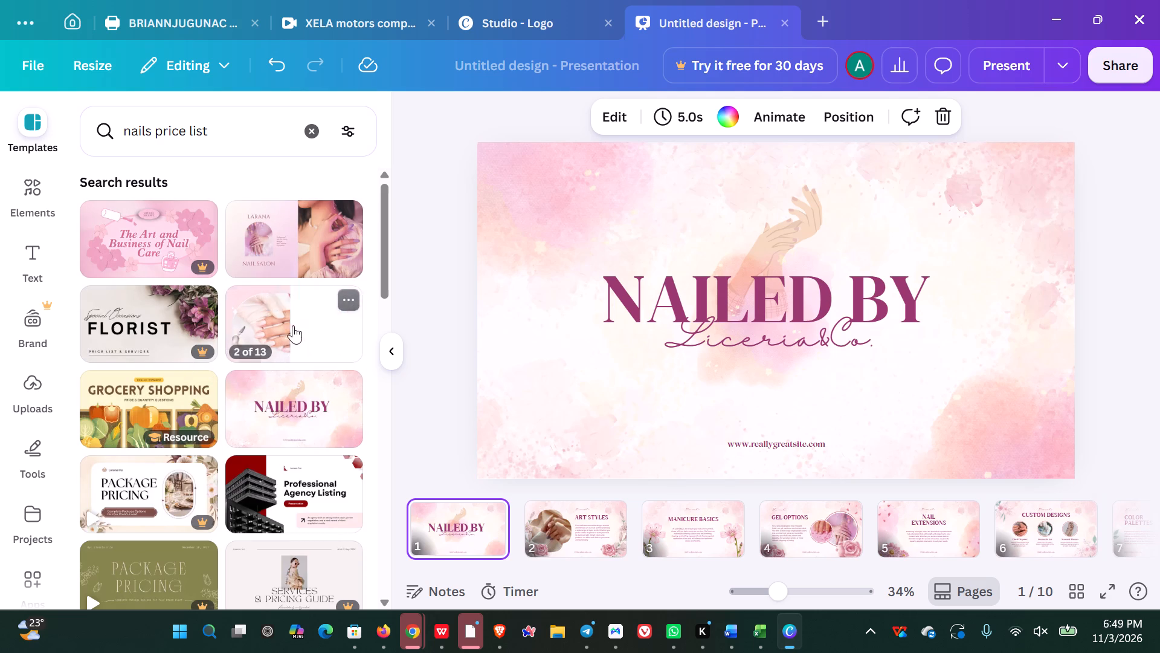
# Apply all 14 pages of the Pink and Purple Gradient Photo Nail Art Salon Services Presentation template.
pyautogui.click(282, 231)
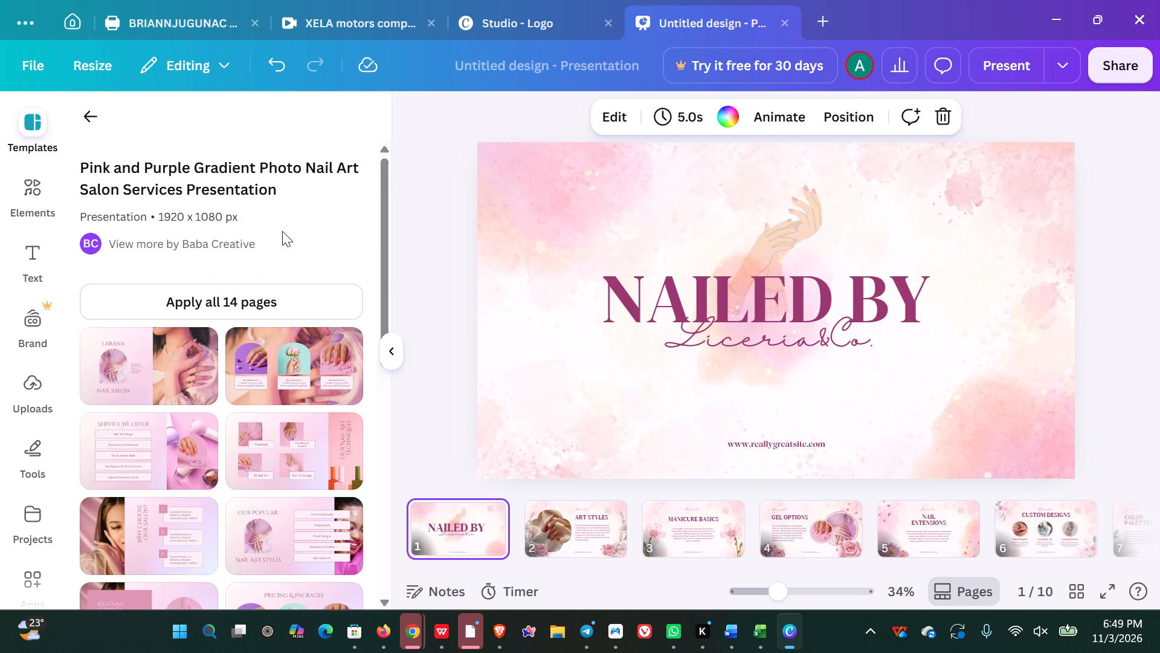
pyautogui.click(274, 305)
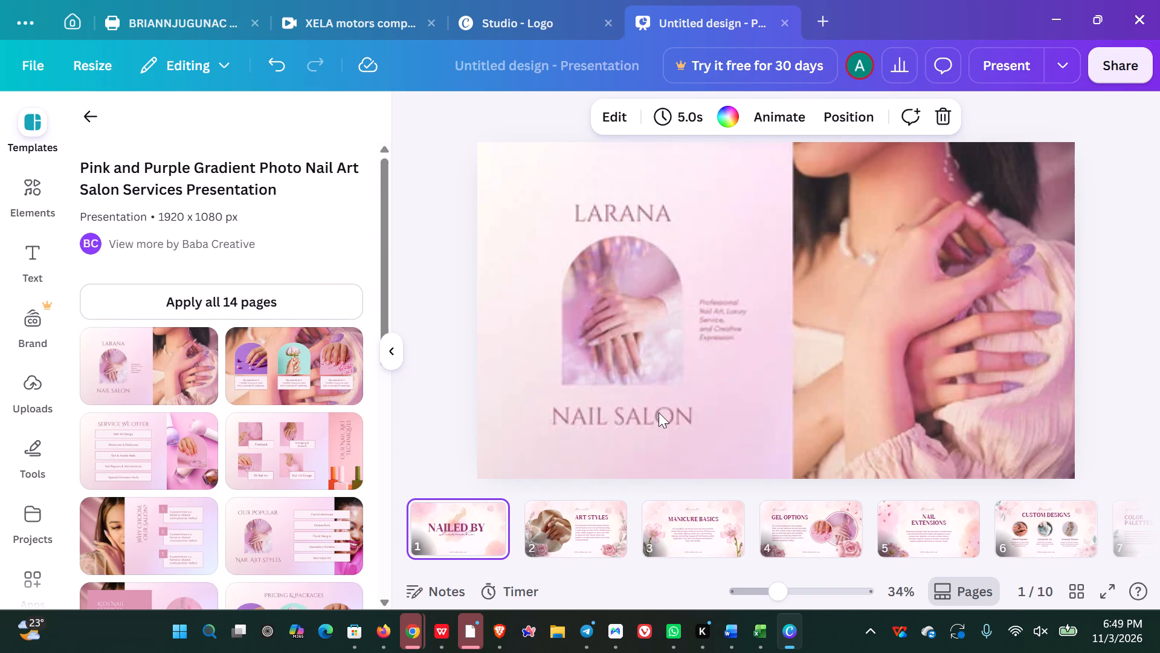
# Replace the cover page's LARANA heading with LEXXY.
pyautogui.click(630, 195)
pyautogui.click(635, 216)
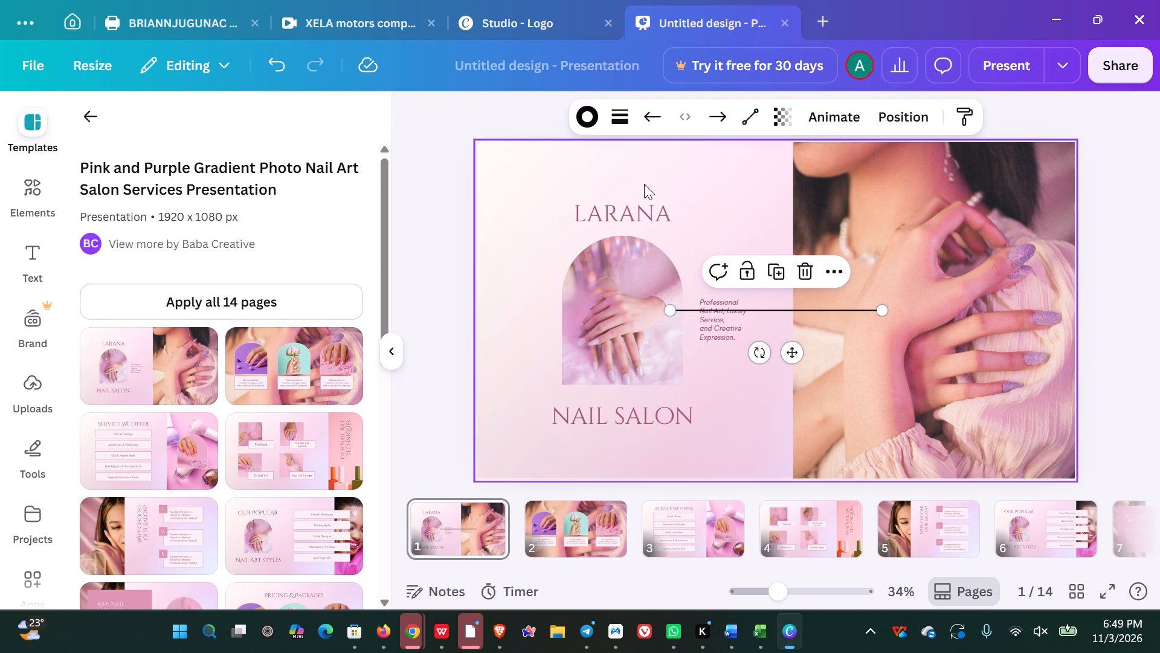
pyautogui.click(643, 211)
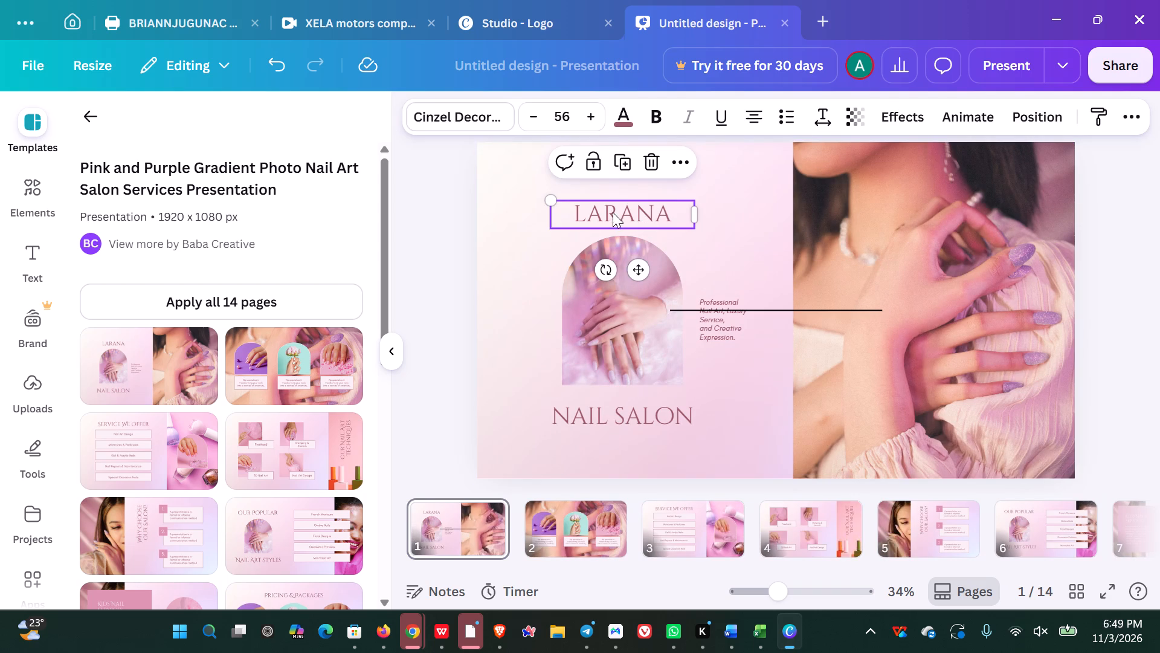
pyautogui.click(593, 207)
pyautogui.doubleClick(593, 207)
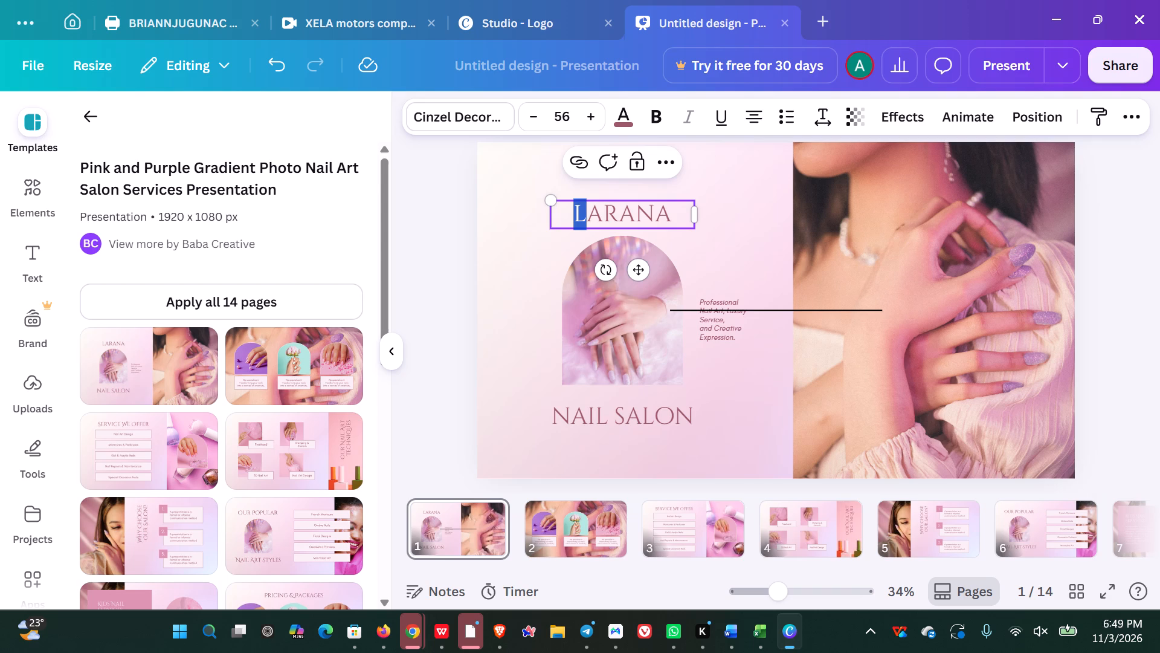
pyautogui.click(669, 210)
pyautogui.press('BackSpace')
pyautogui.press('BackSpace')
pyautogui.press('BackSpace')
pyautogui.press('BackSpace')
pyautogui.press('BackSpace')
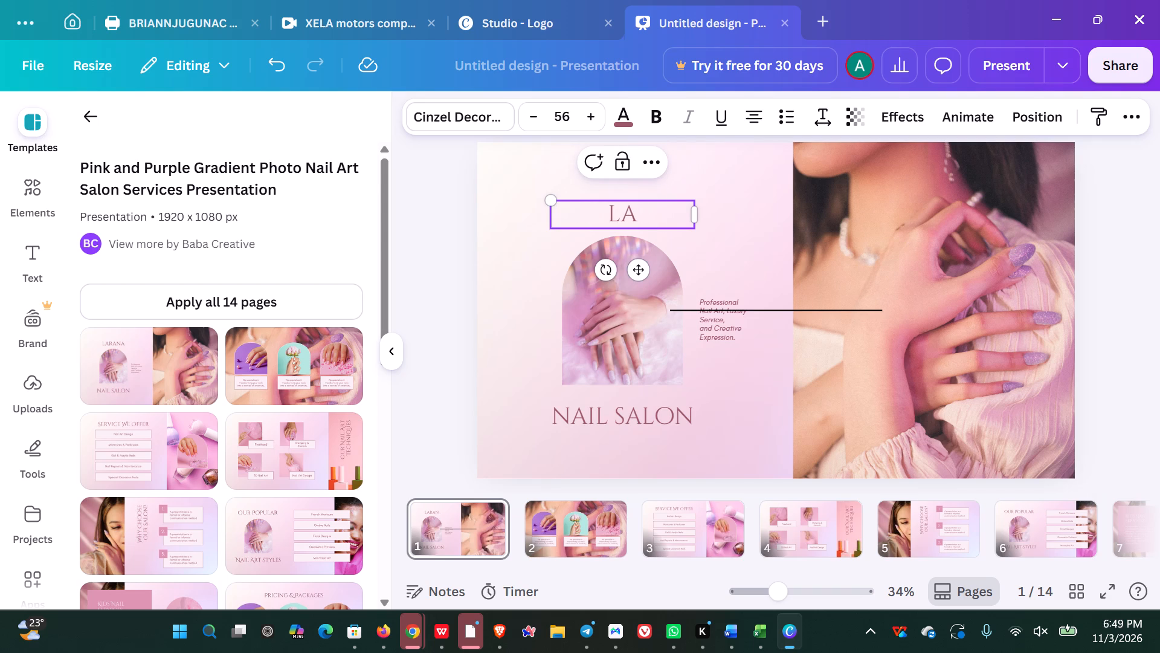
pyautogui.press('BackSpace')
pyautogui.press('l')
pyautogui.press('e')
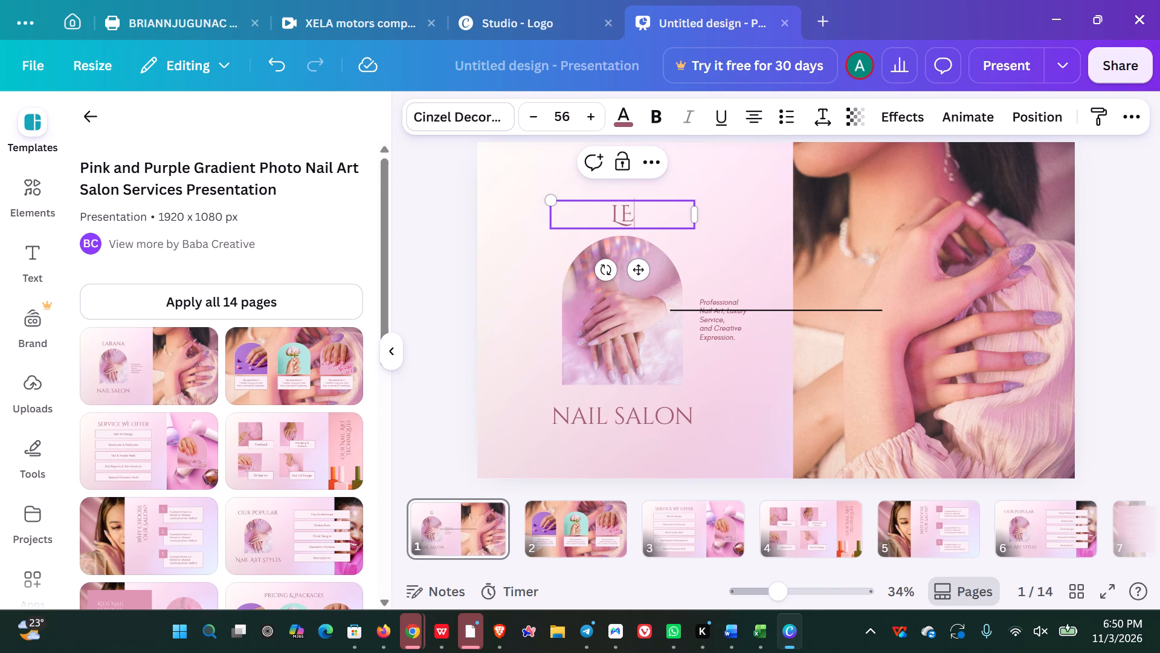
pyautogui.write('XXYY')
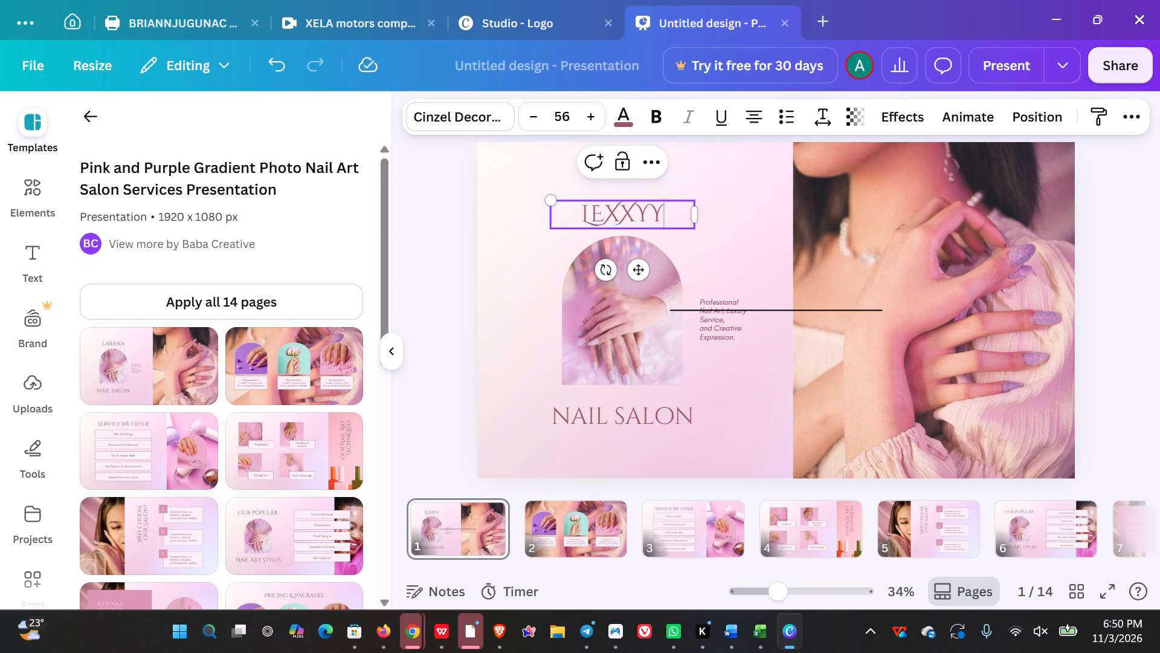
pyautogui.press('BackSpace')
pyautogui.press('BackSpace')
pyautogui.press('BackSpace')
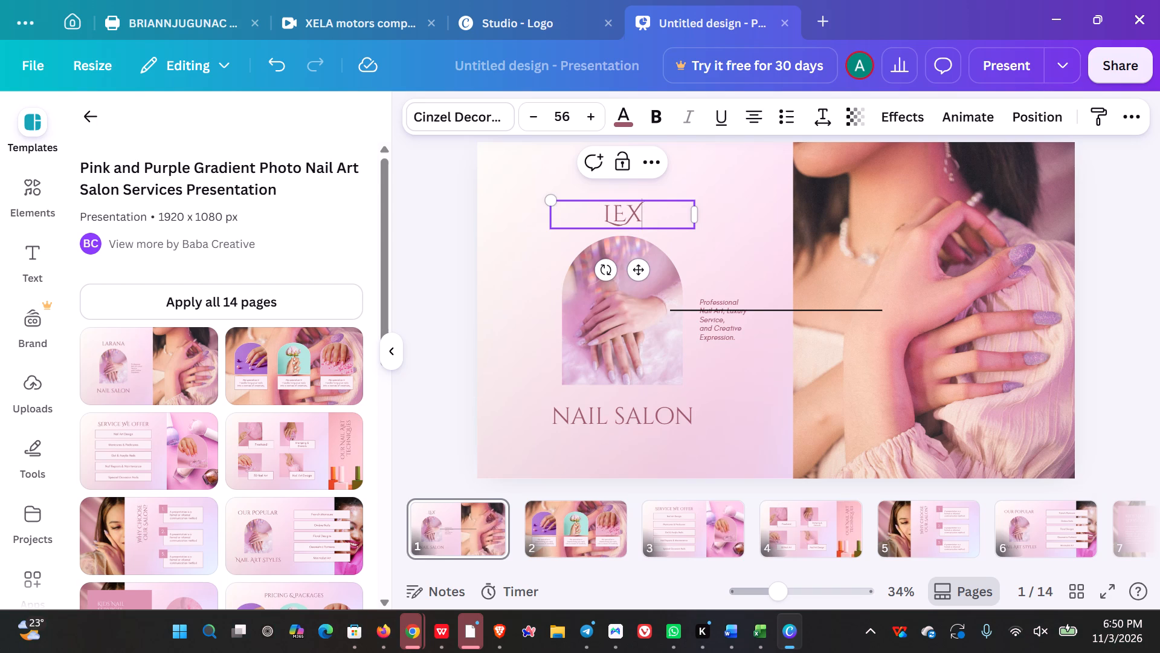
pyautogui.write('XY')
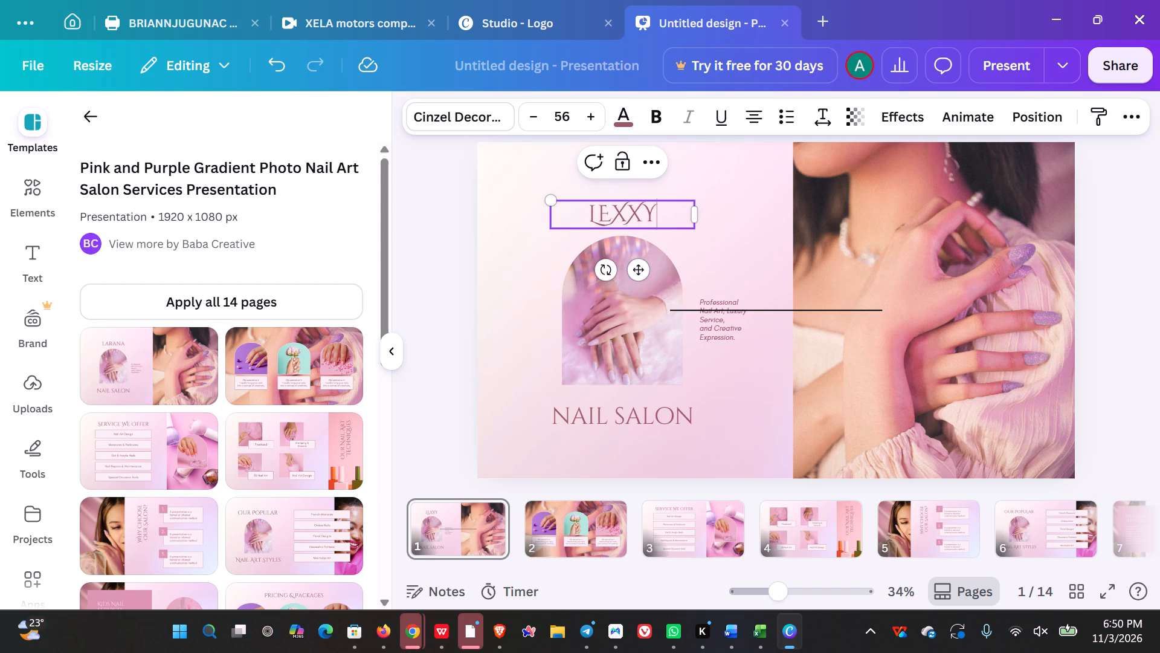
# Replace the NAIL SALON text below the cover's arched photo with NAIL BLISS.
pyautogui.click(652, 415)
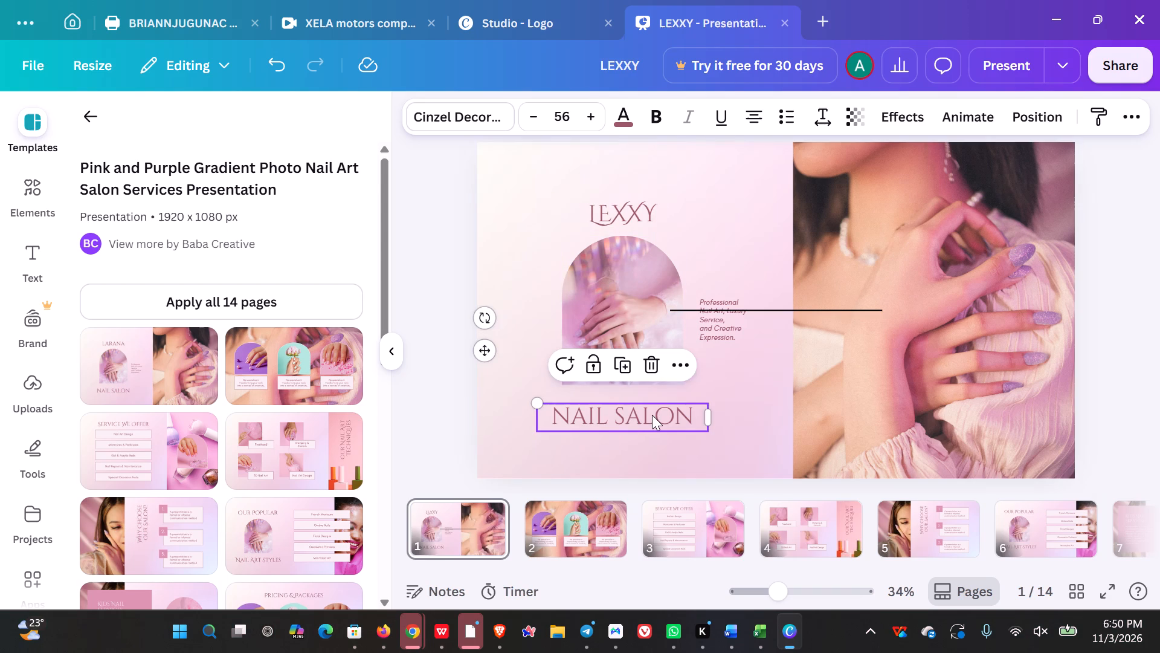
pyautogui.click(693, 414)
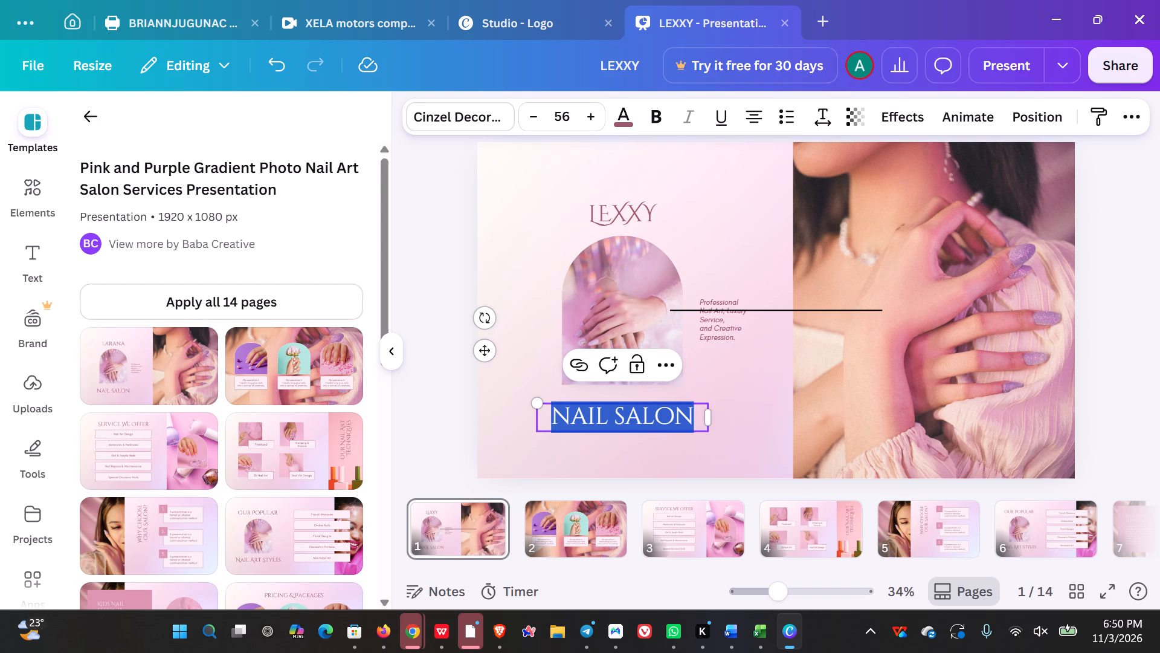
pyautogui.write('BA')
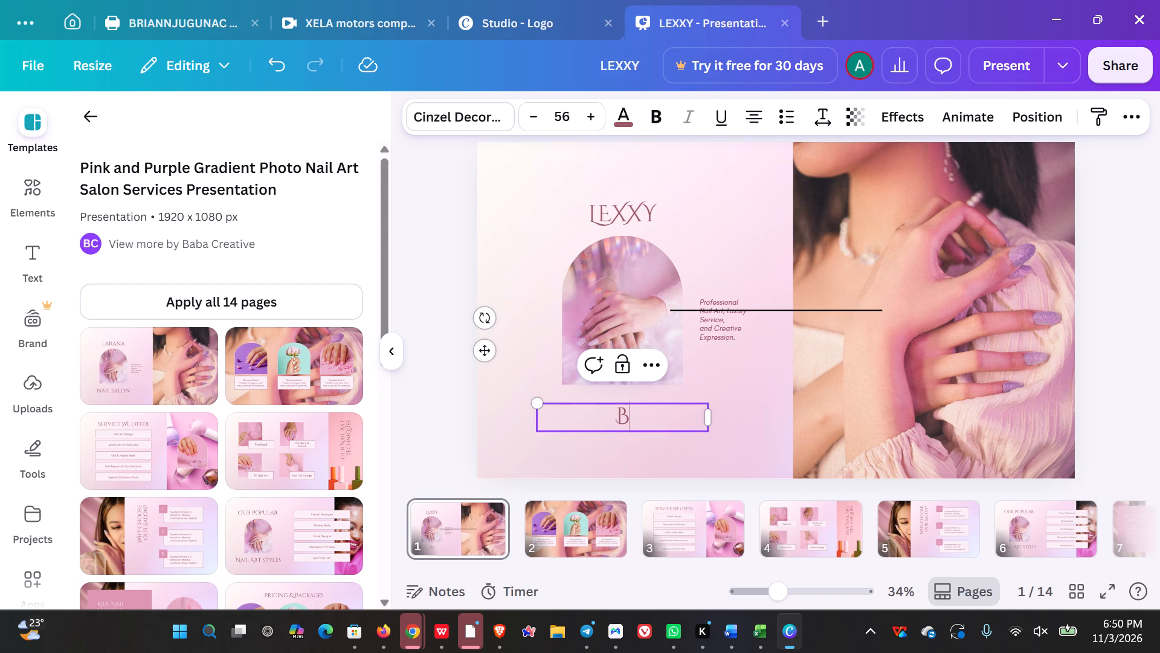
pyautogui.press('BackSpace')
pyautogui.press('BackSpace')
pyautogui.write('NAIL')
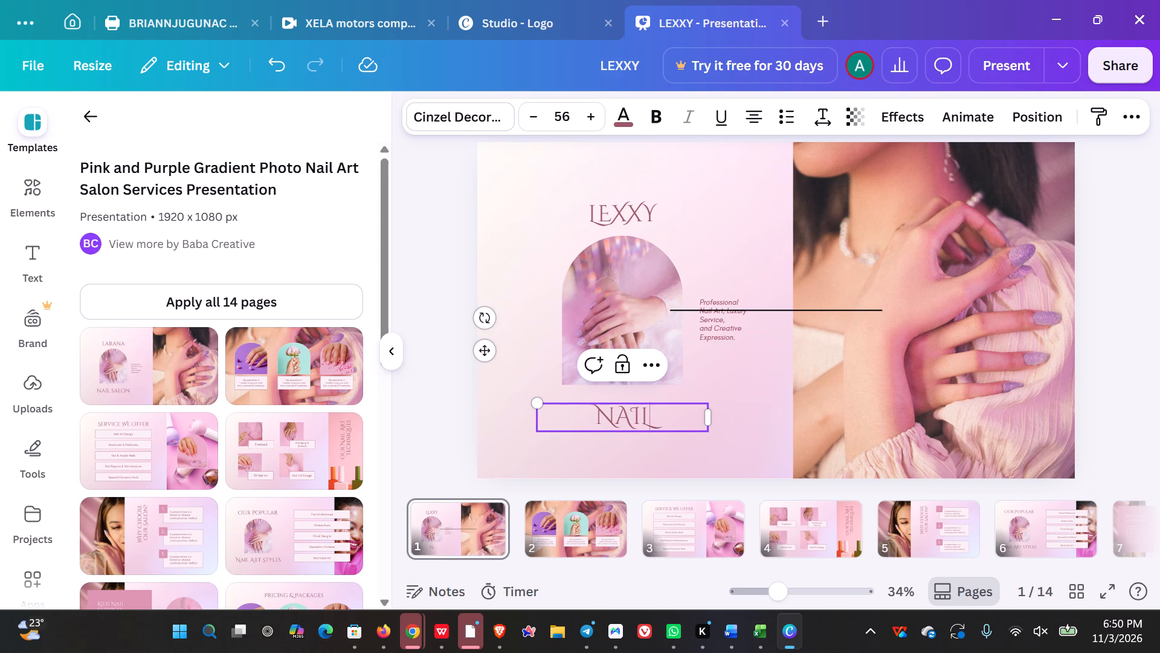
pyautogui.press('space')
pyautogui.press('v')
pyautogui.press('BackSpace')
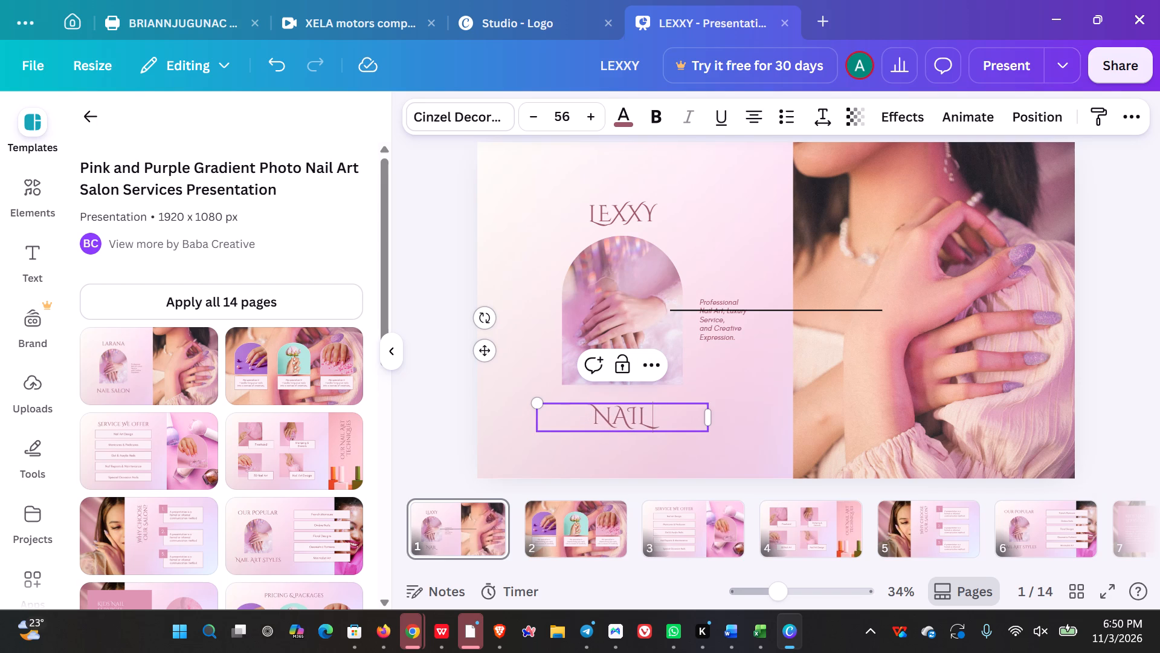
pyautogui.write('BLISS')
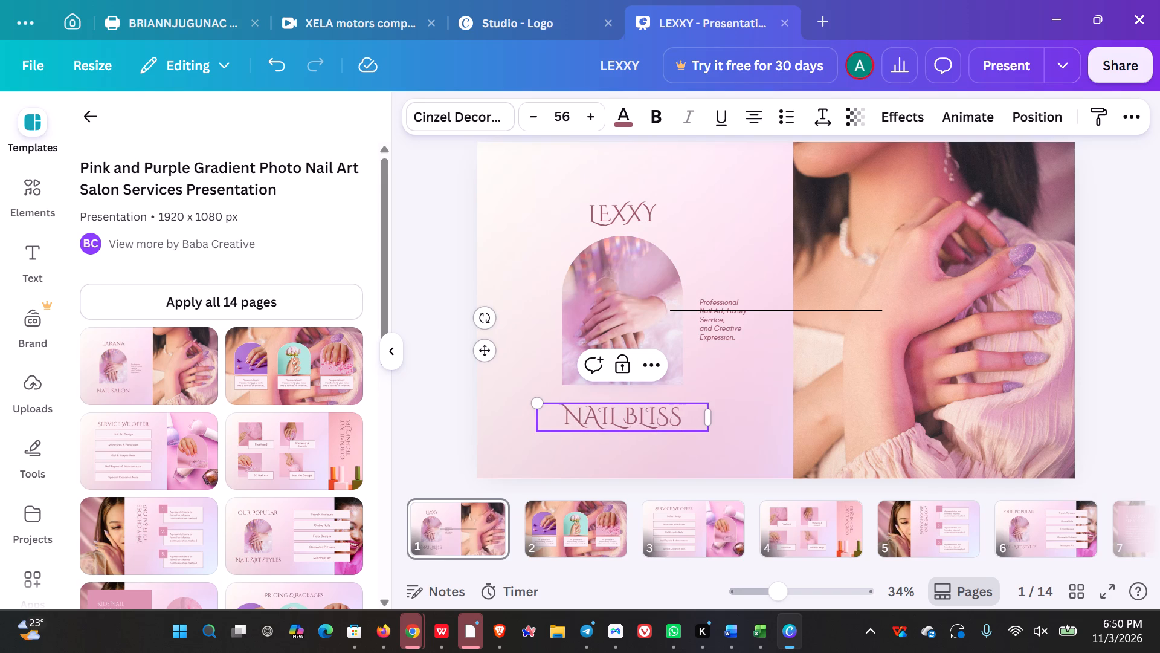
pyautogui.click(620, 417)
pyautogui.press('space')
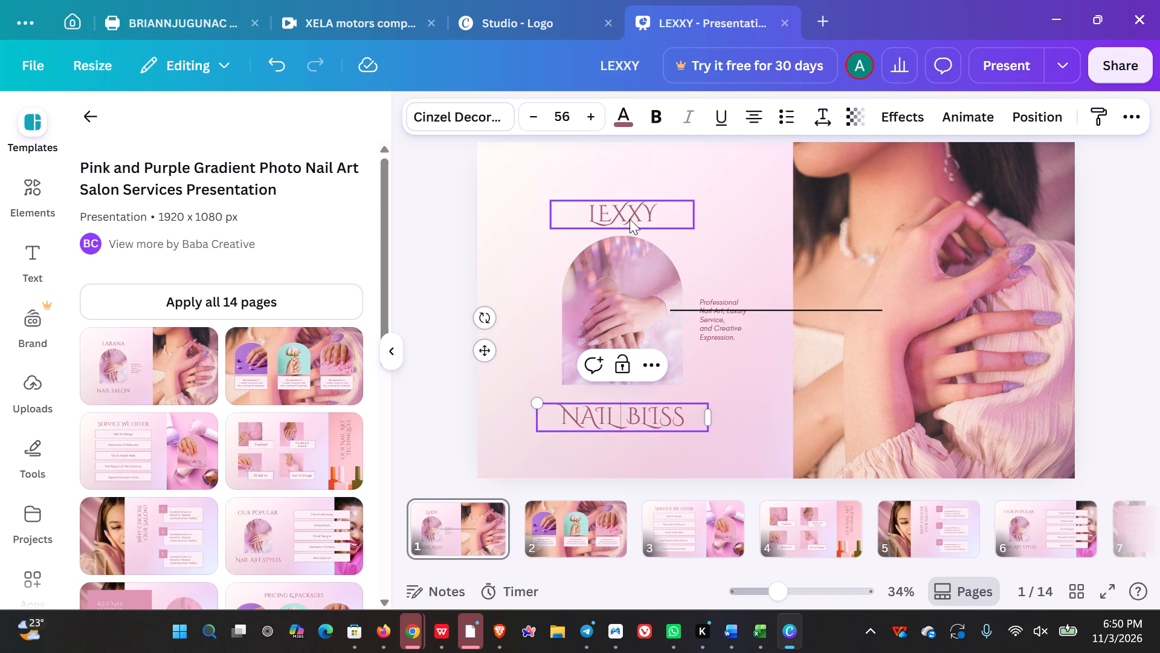
# Add NAIL BLISS as a second line under LEXXY in the cover heading.
pyautogui.click(732, 312)
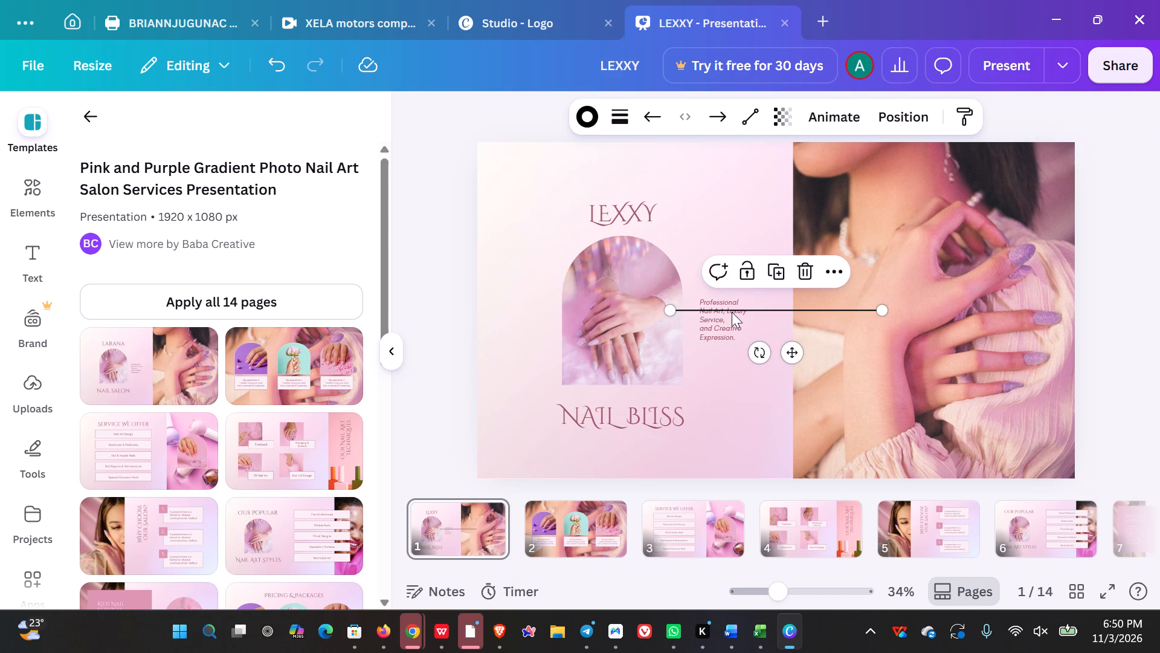
pyautogui.click(654, 414)
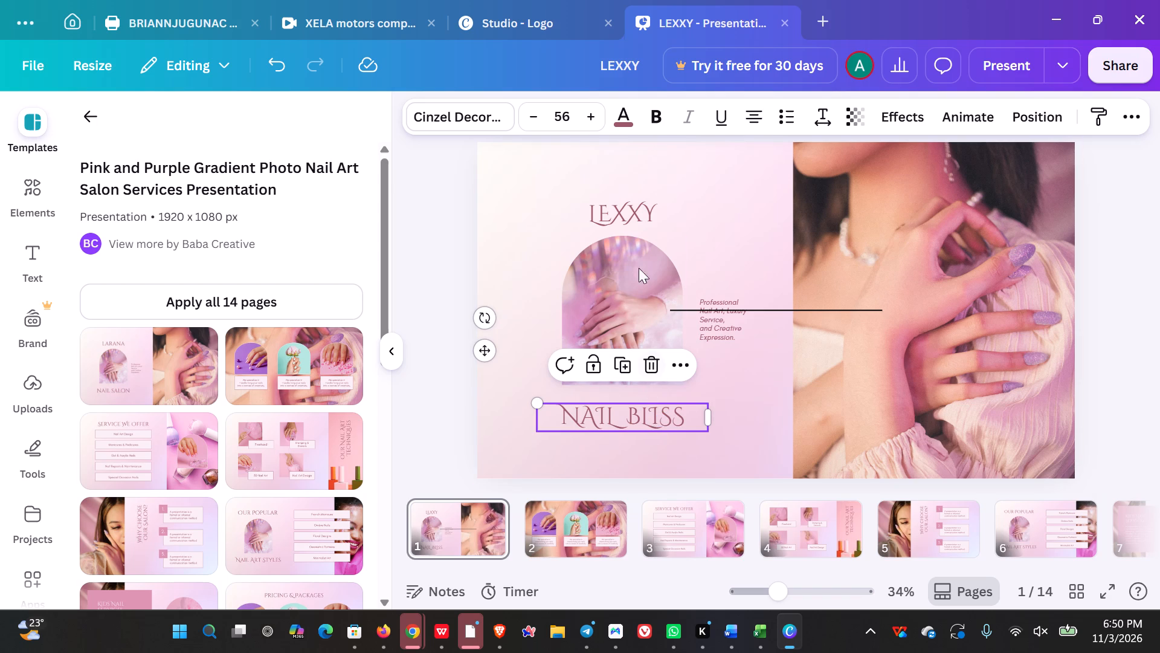
pyautogui.scroll(1, 637, 198)
pyautogui.click(661, 210)
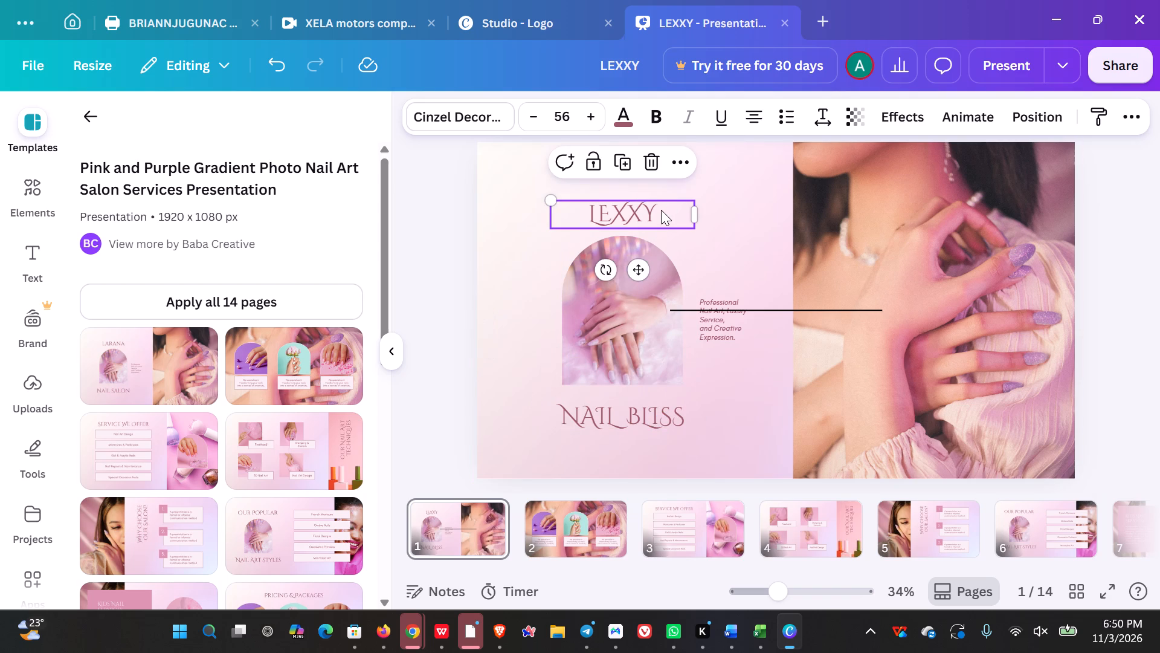
pyautogui.click(665, 204)
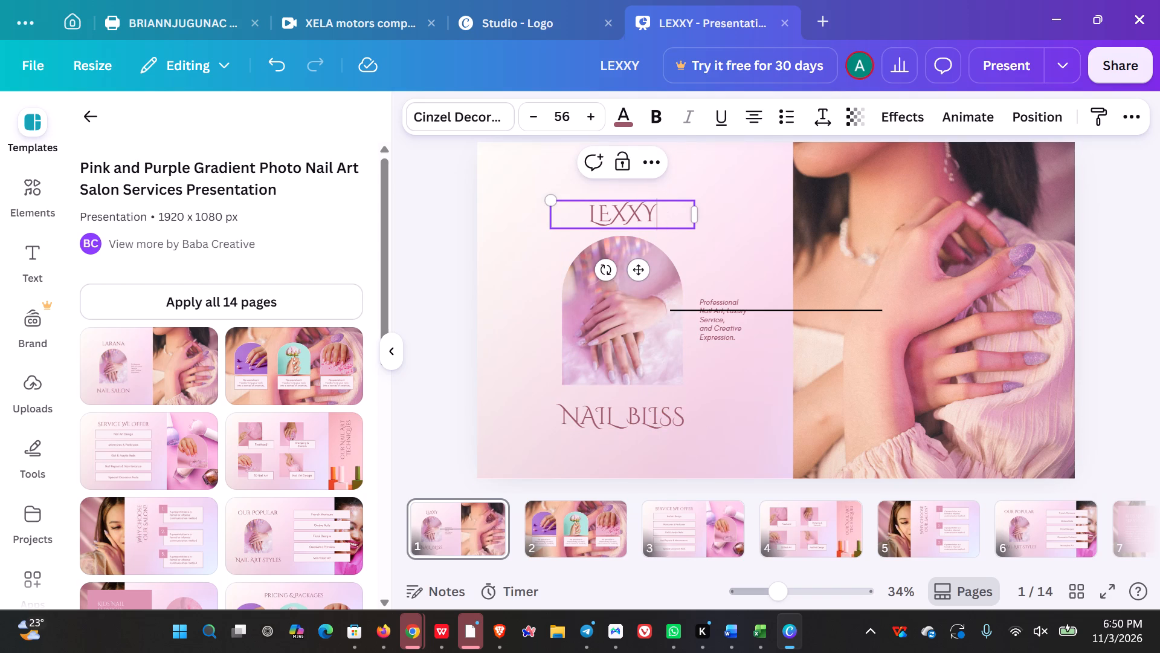
pyautogui.hotkey('shift', 'Return')
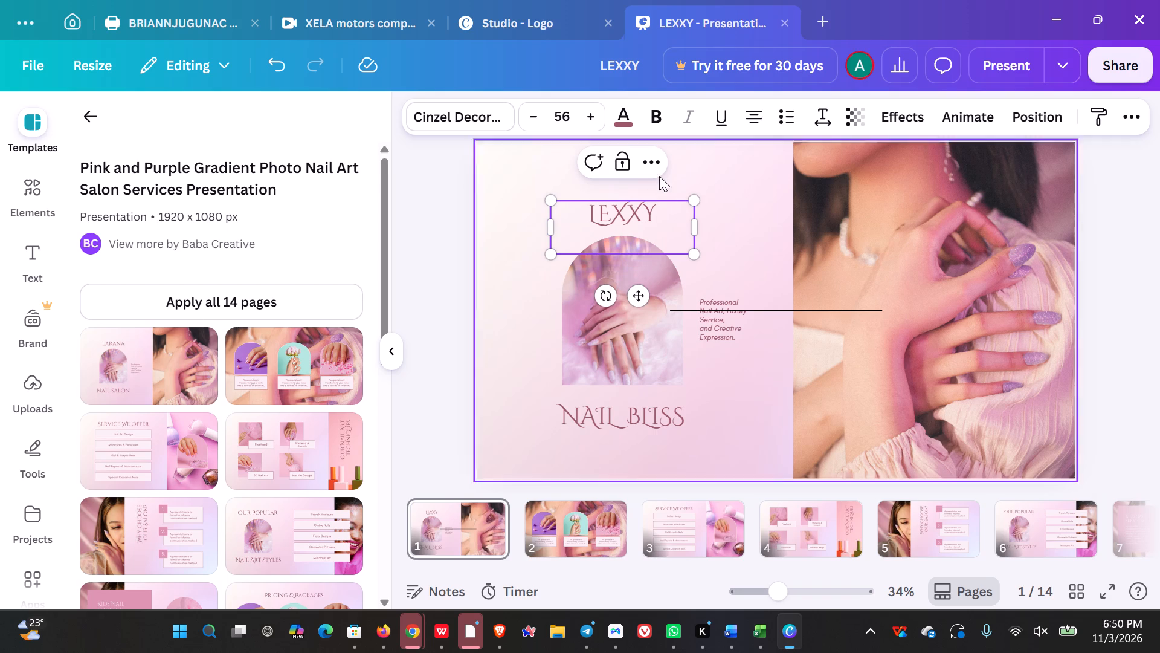
pyautogui.write('NA')
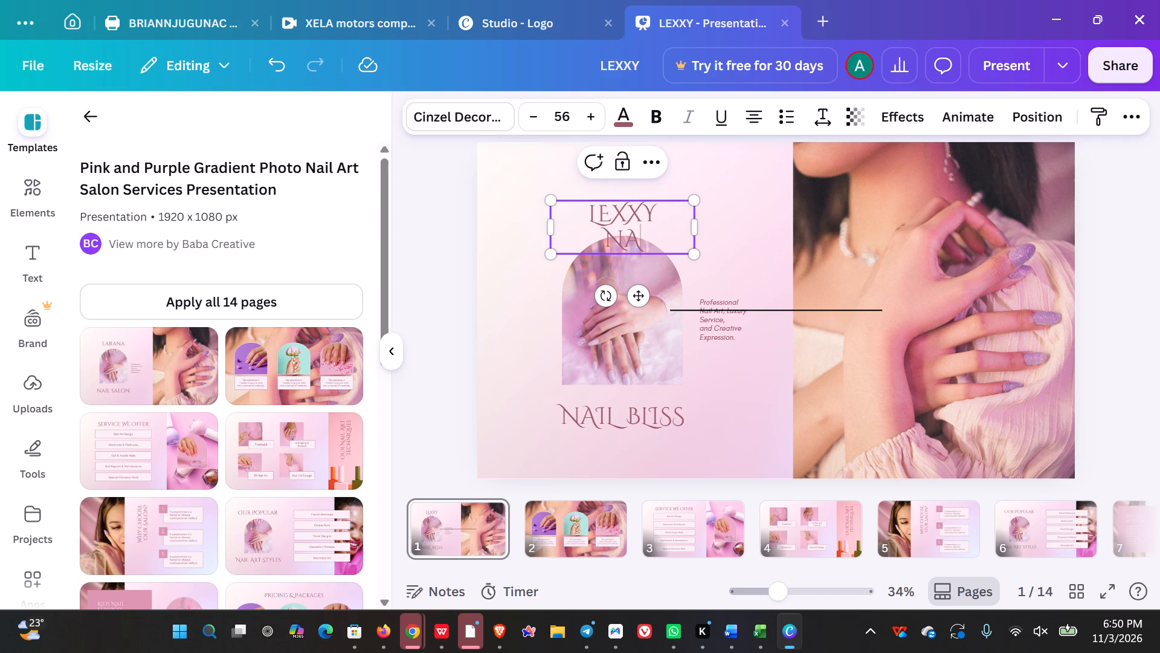
pyautogui.write('ILBLISS')
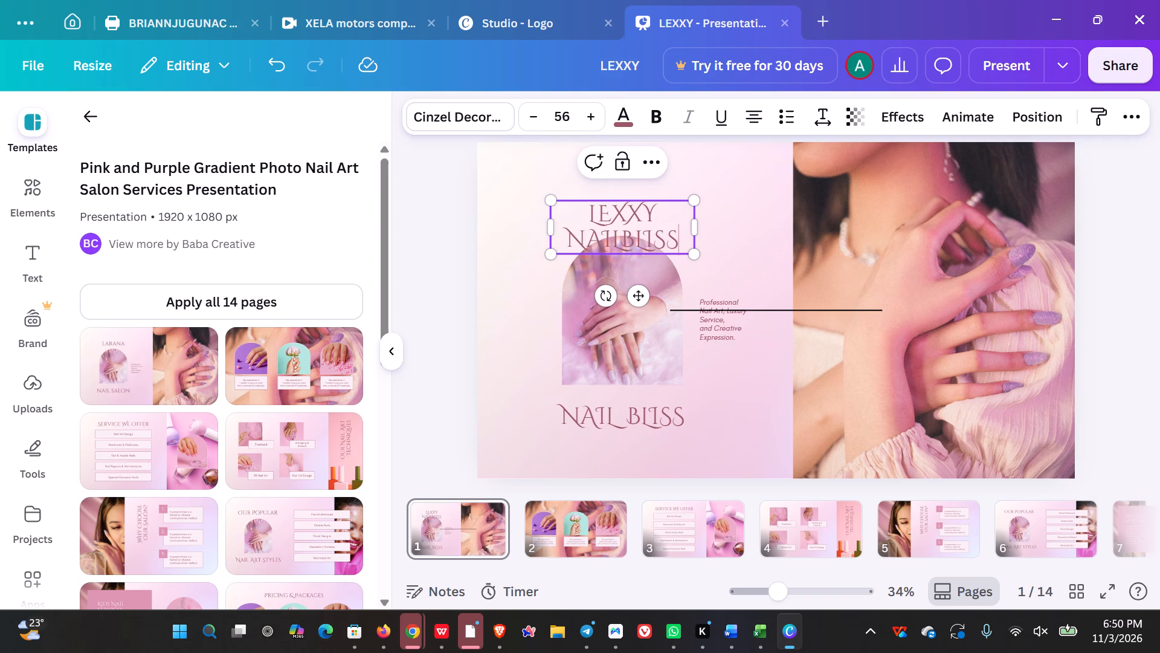
pyautogui.click(617, 240)
pyautogui.press('space')
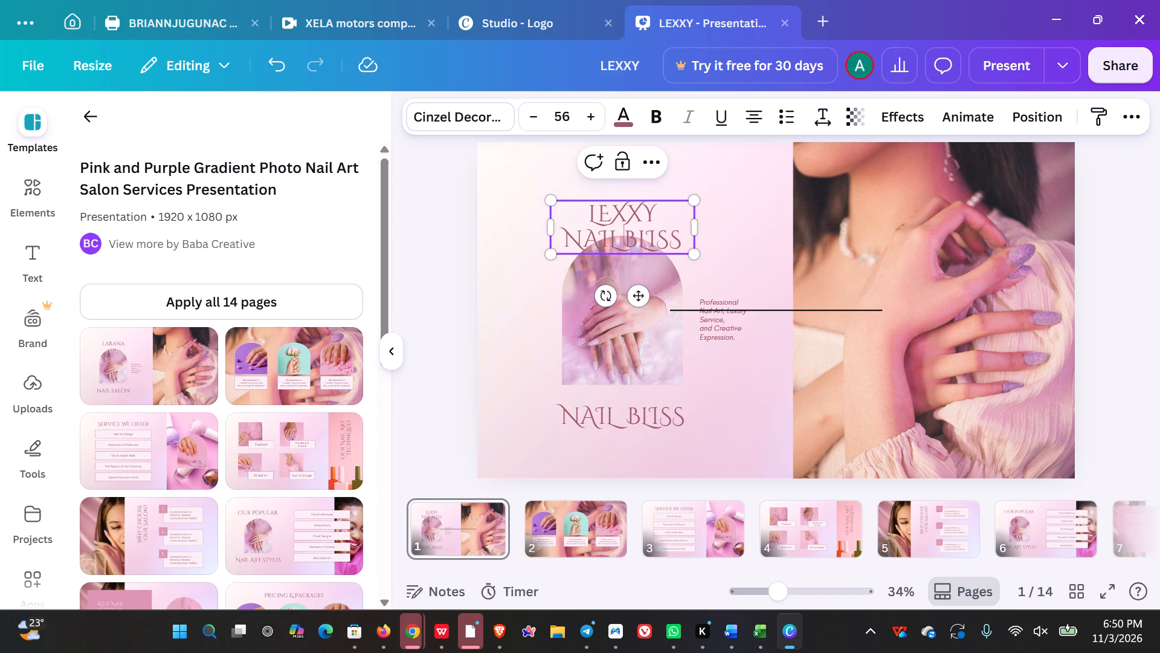
# Move the two-line cover heading up above the arched photo and insert a blank line between LEXXY and NAIL BLISS.
pyautogui.moveTo(602, 199); pyautogui.dragTo(593, 166)
pyautogui.click(644, 180)
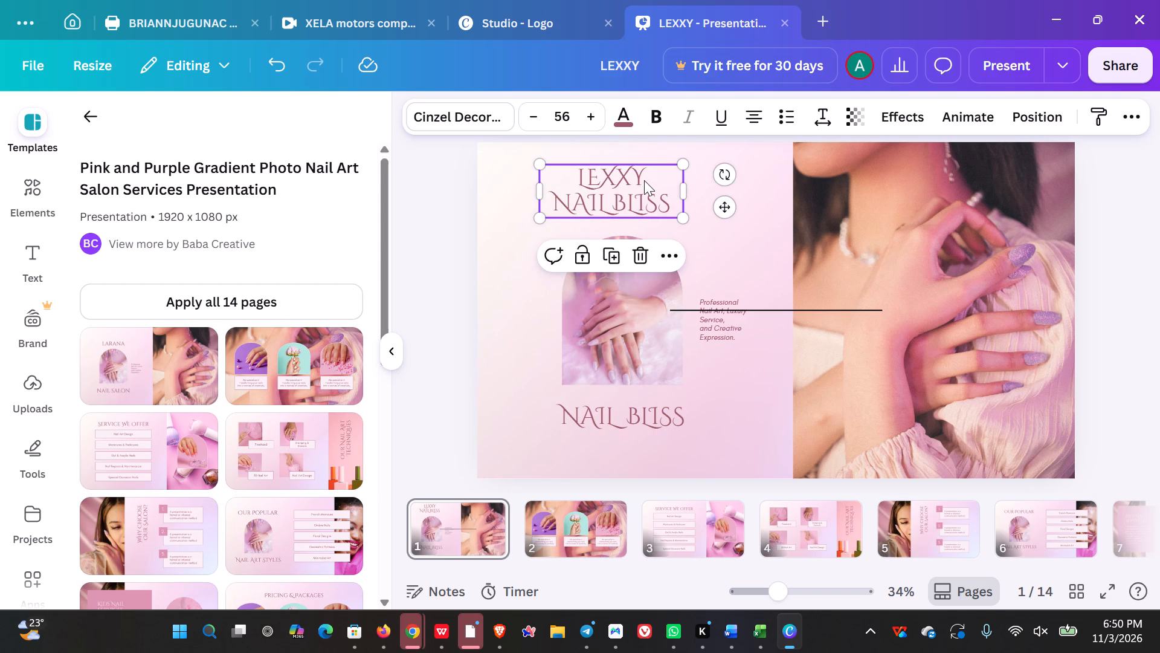
pyautogui.hotkey('shift', 'Return')
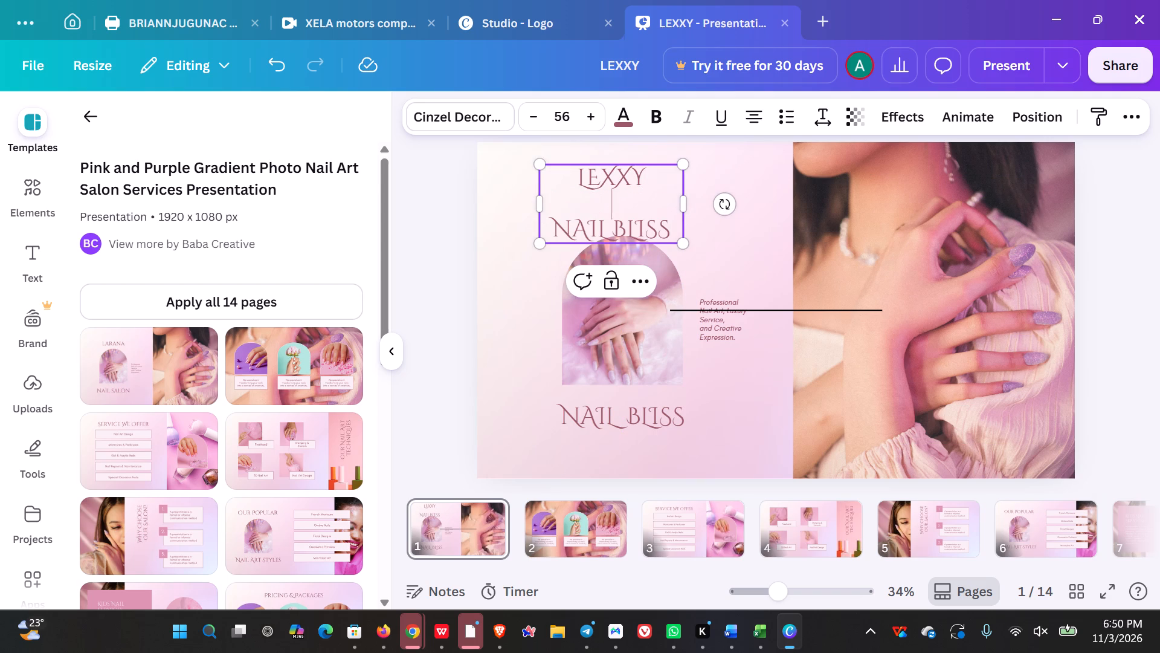
pyautogui.click(578, 177)
pyautogui.press('BackSpace')
pyautogui.press('BackSpace')
pyautogui.press('BackSpace')
pyautogui.press('BackSpace')
pyautogui.moveTo(625, 163); pyautogui.dragTo(642, 147)
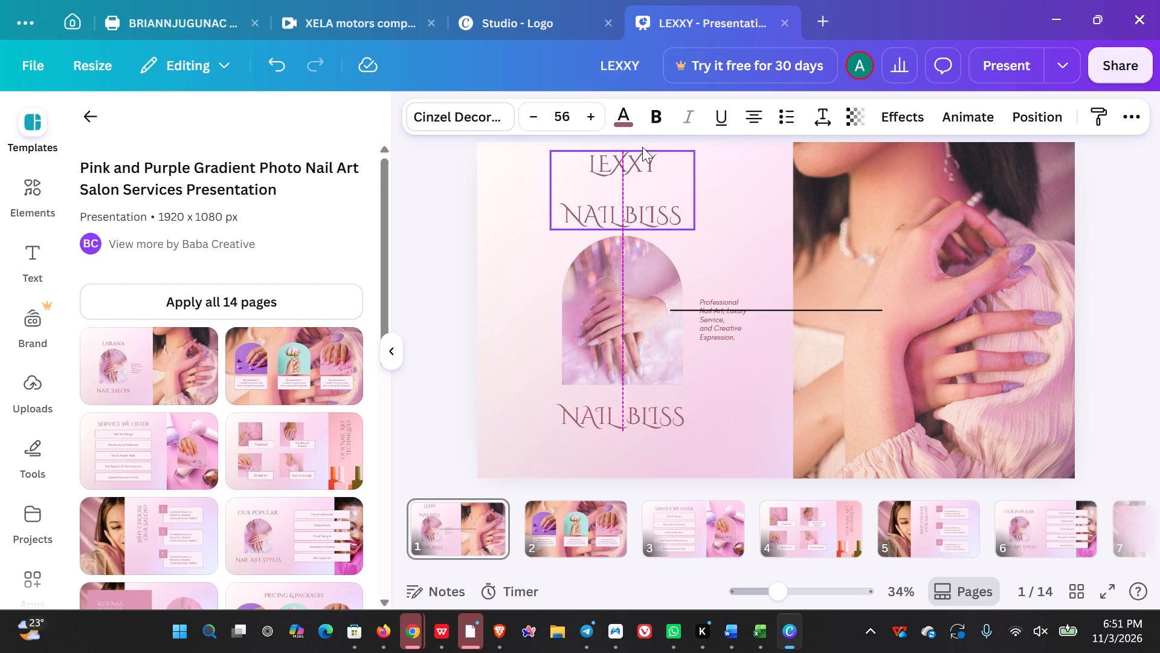
pyautogui.moveTo(642, 147); pyautogui.dragTo(642, 141)
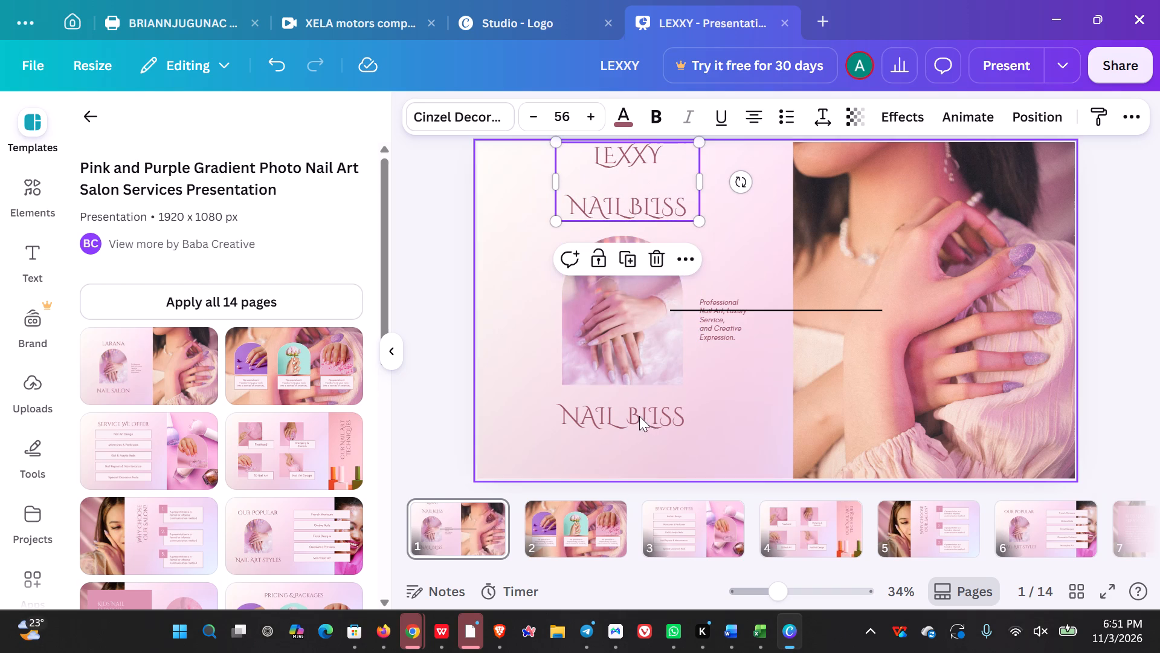
# Delete the duplicate NAIL BLISS text below the arched photo.
pyautogui.click(646, 411)
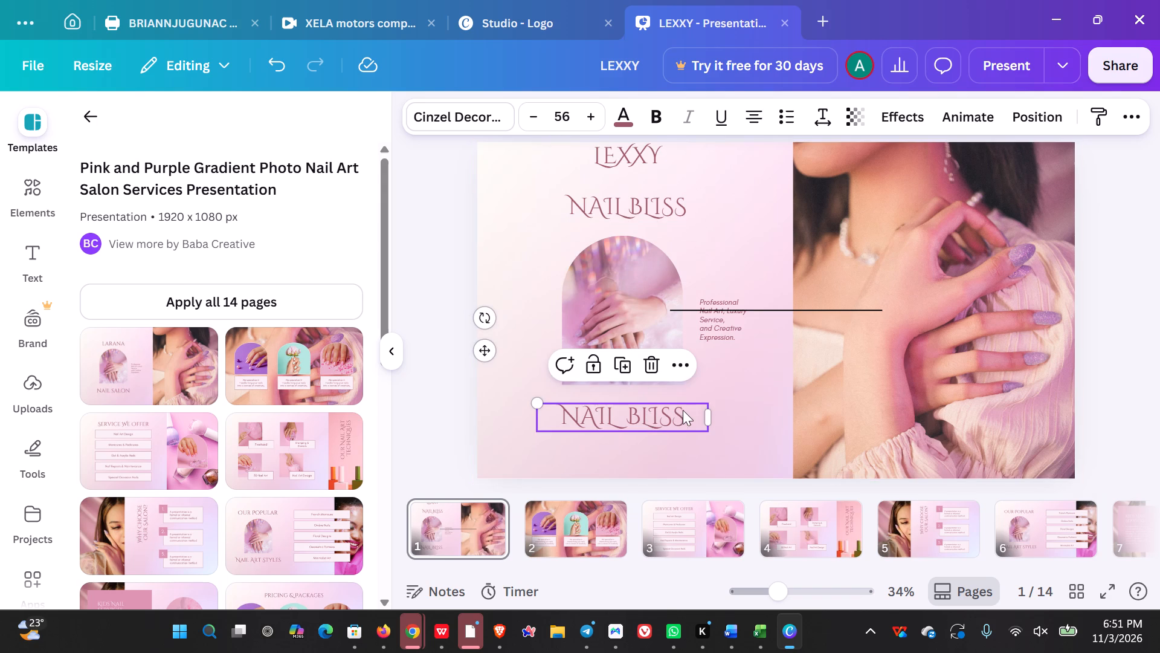
pyautogui.click(683, 412)
pyautogui.press('BackSpace')
pyautogui.press('BackSpace')
pyautogui.press('BackSpace')
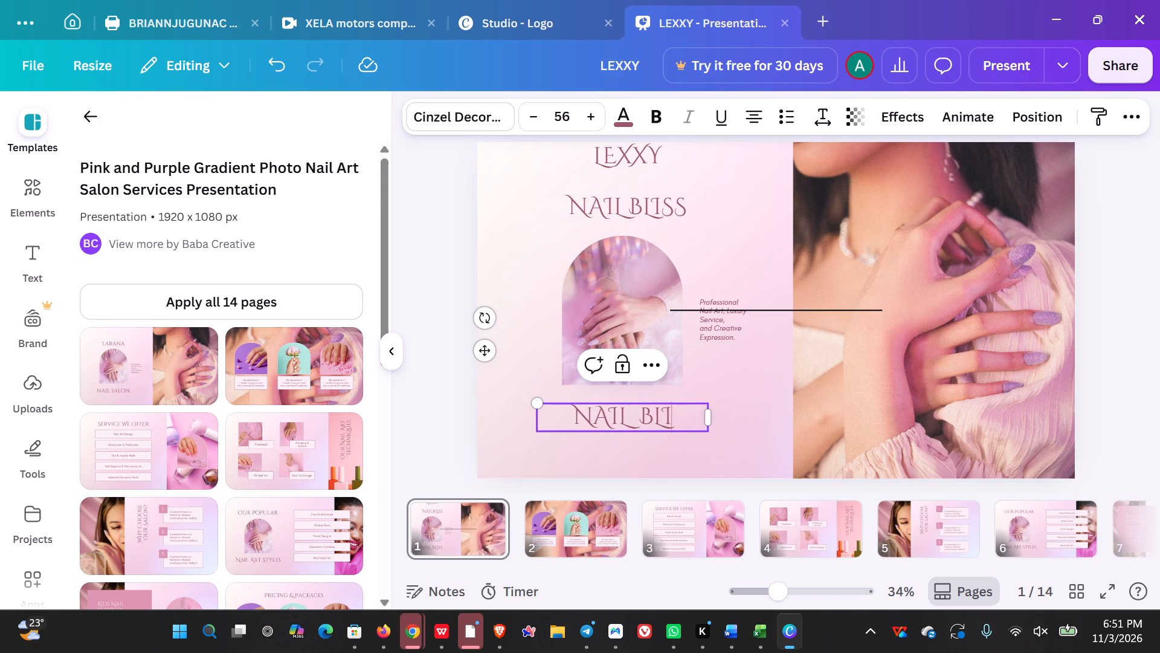
pyautogui.press('BackSpace')
pyautogui.press('BackSpace')
pyautogui.press('BackSpace')
pyautogui.press('BackSpace')
pyautogui.press('BackSpace')
pyautogui.press('BackSpace')
pyautogui.press('BackSpace')
pyautogui.press('BackSpace')
pyautogui.press('BackSpace')
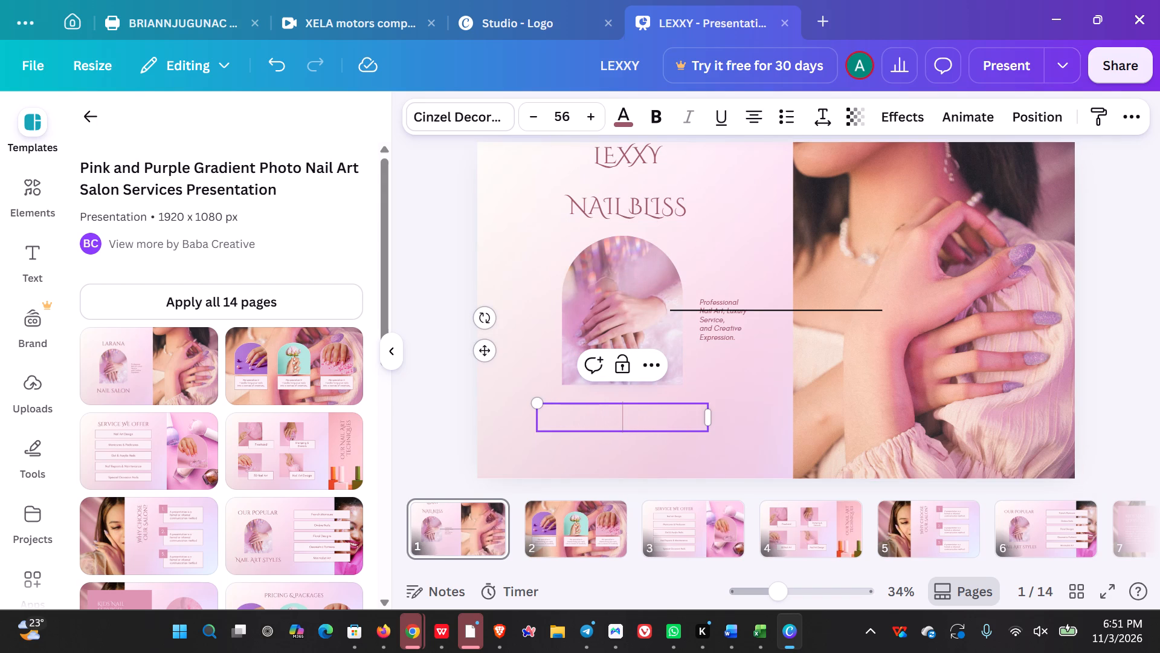
# Reposition the LEXXY NAIL BLISS heading just above the arched photo, slightly below the page's top edge.
pyautogui.click(647, 216)
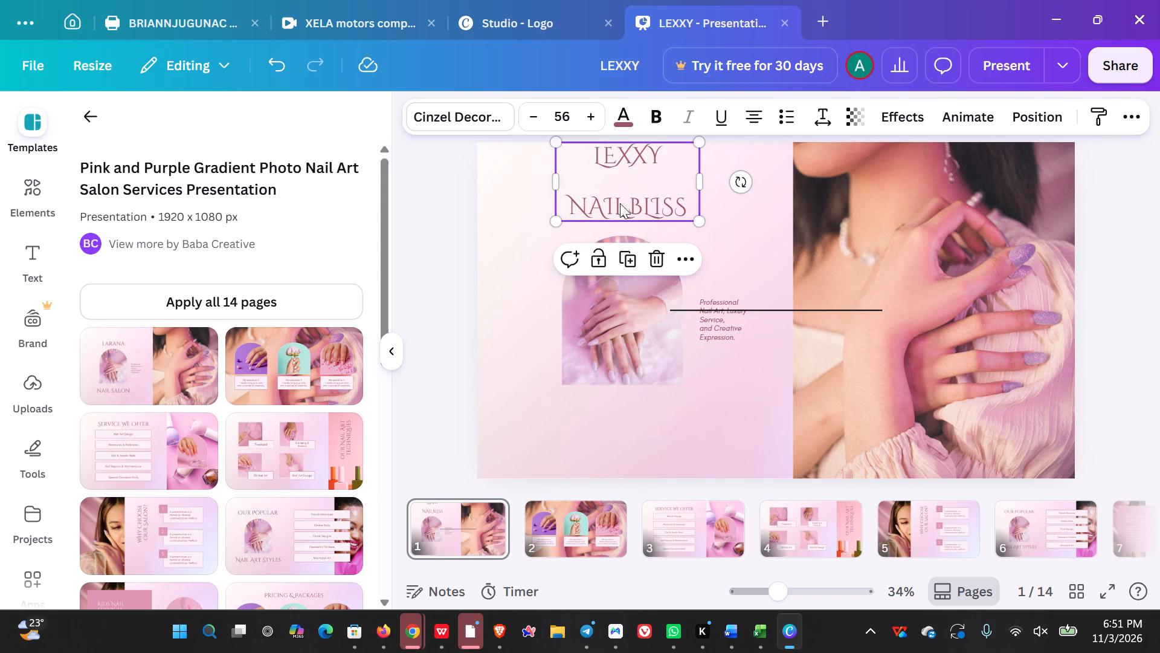
pyautogui.moveTo(570, 202); pyautogui.dragTo(591, 206)
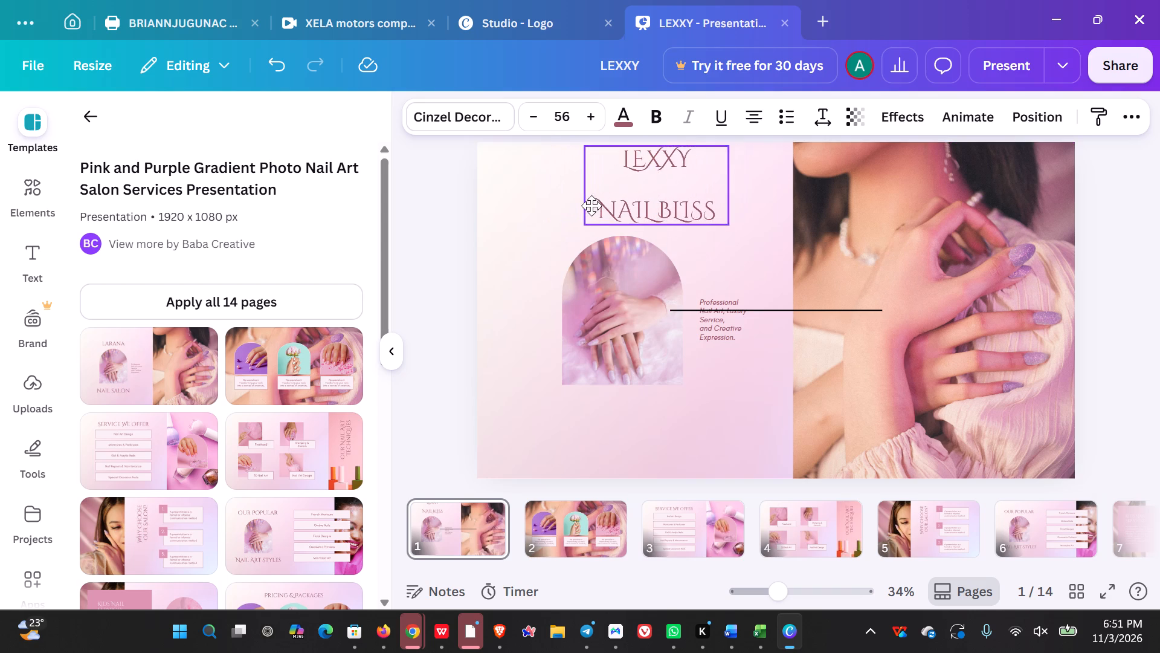
pyautogui.moveTo(591, 206); pyautogui.dragTo(559, 213)
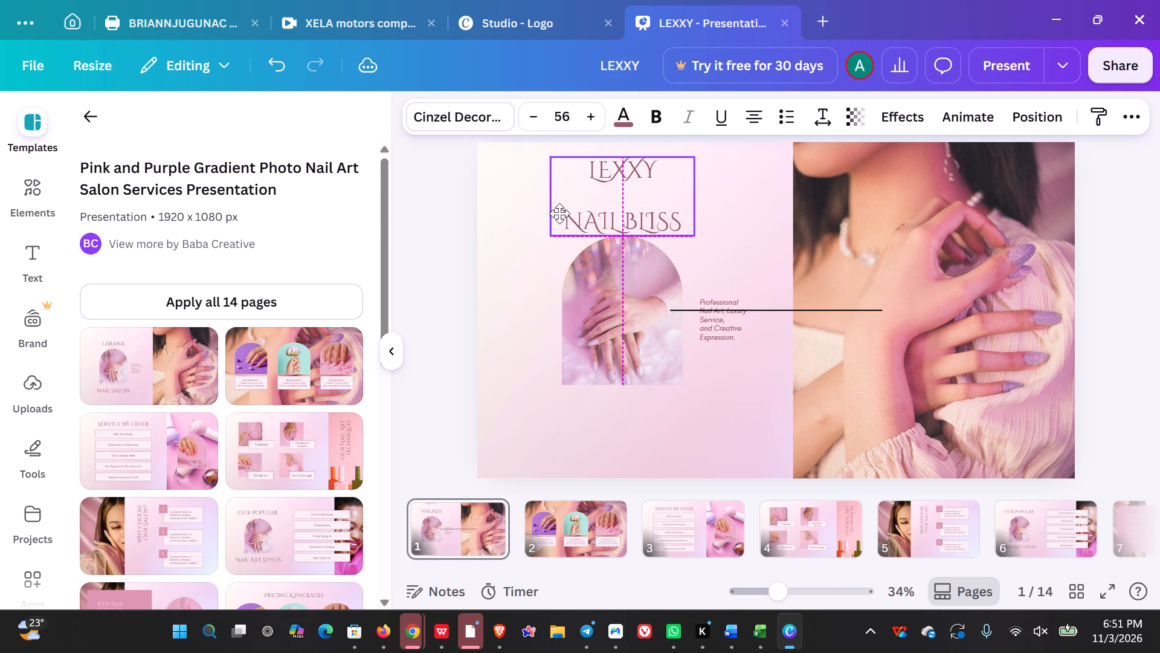
pyautogui.moveTo(559, 213); pyautogui.dragTo(556, 208)
pyautogui.click(597, 208)
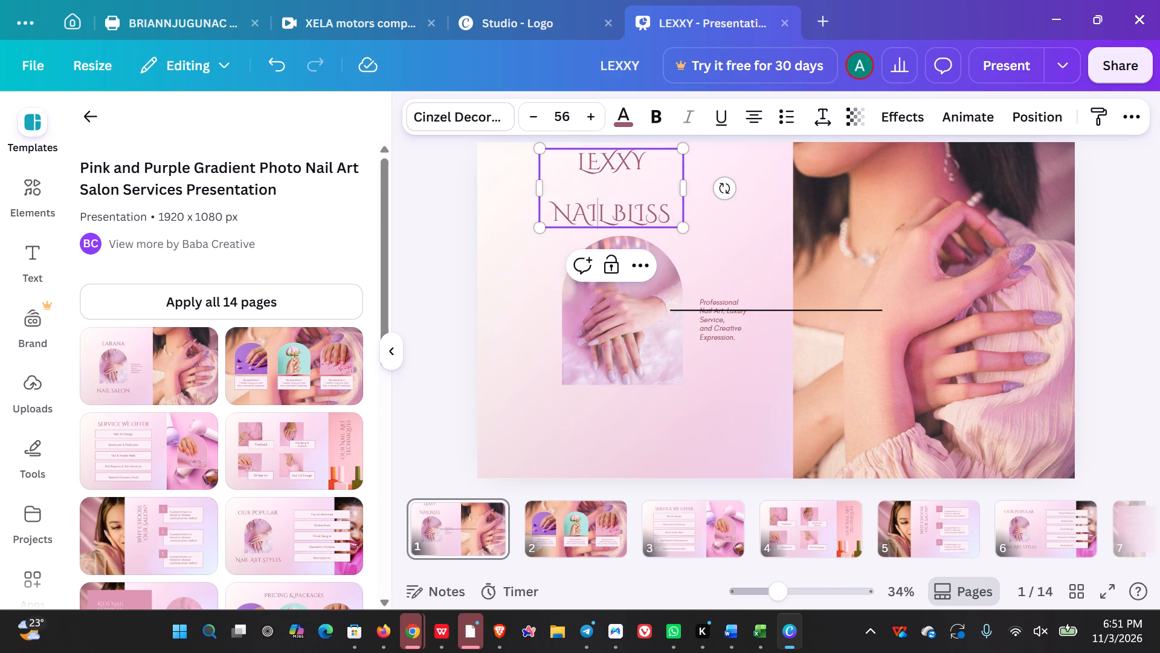
pyautogui.click(613, 207)
pyautogui.click(683, 187)
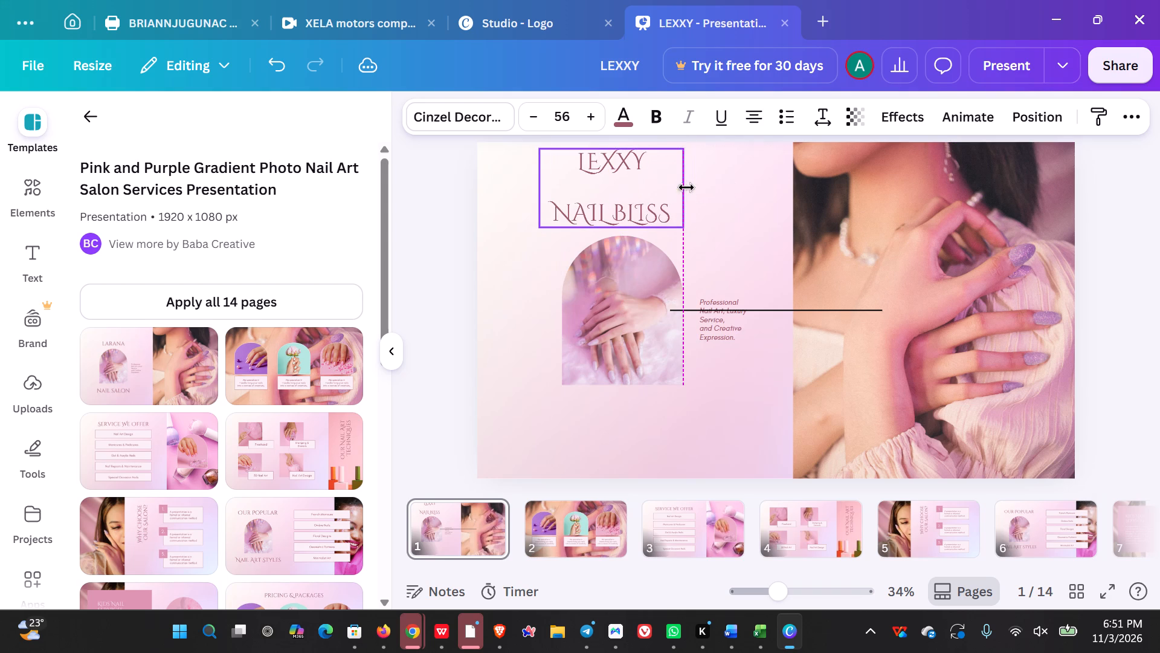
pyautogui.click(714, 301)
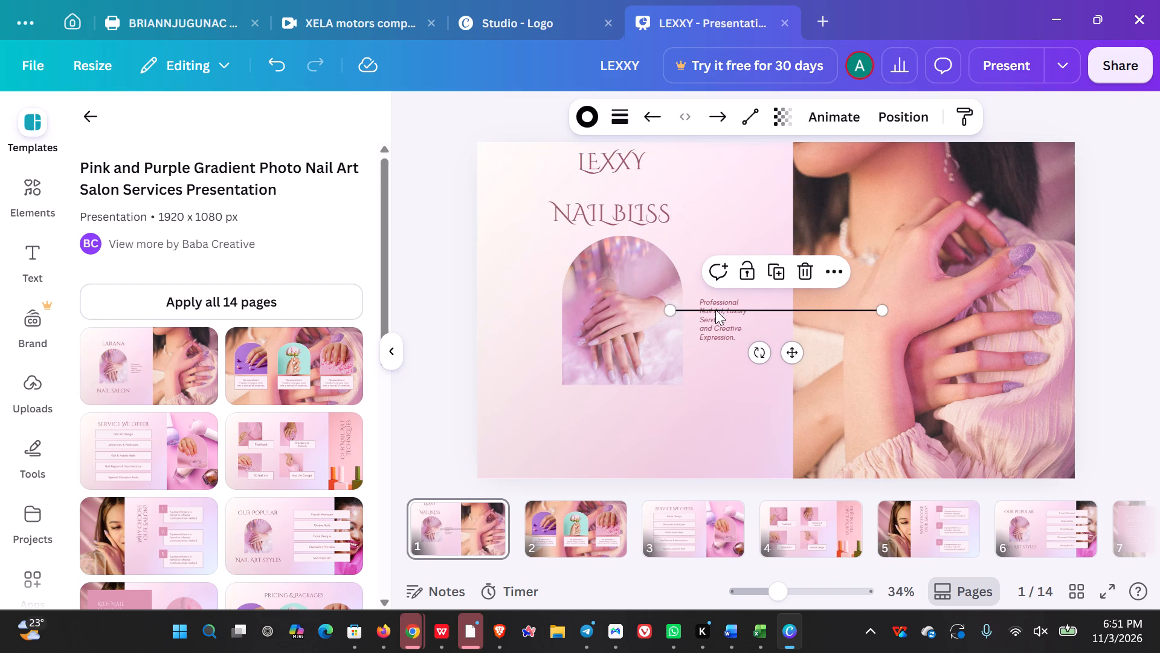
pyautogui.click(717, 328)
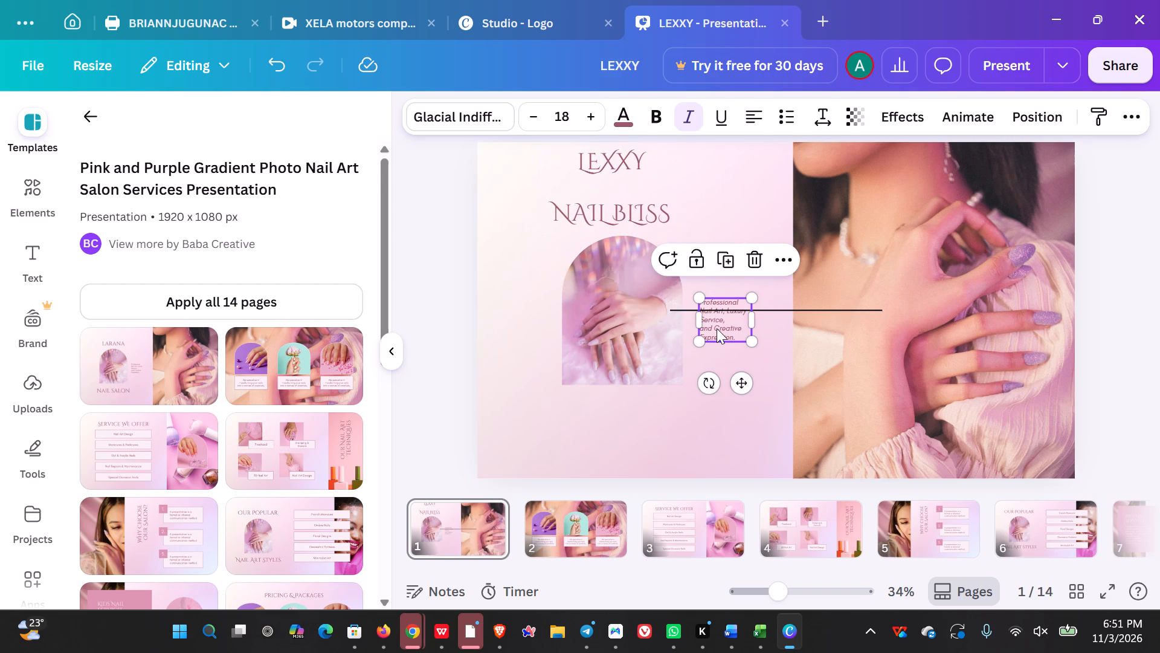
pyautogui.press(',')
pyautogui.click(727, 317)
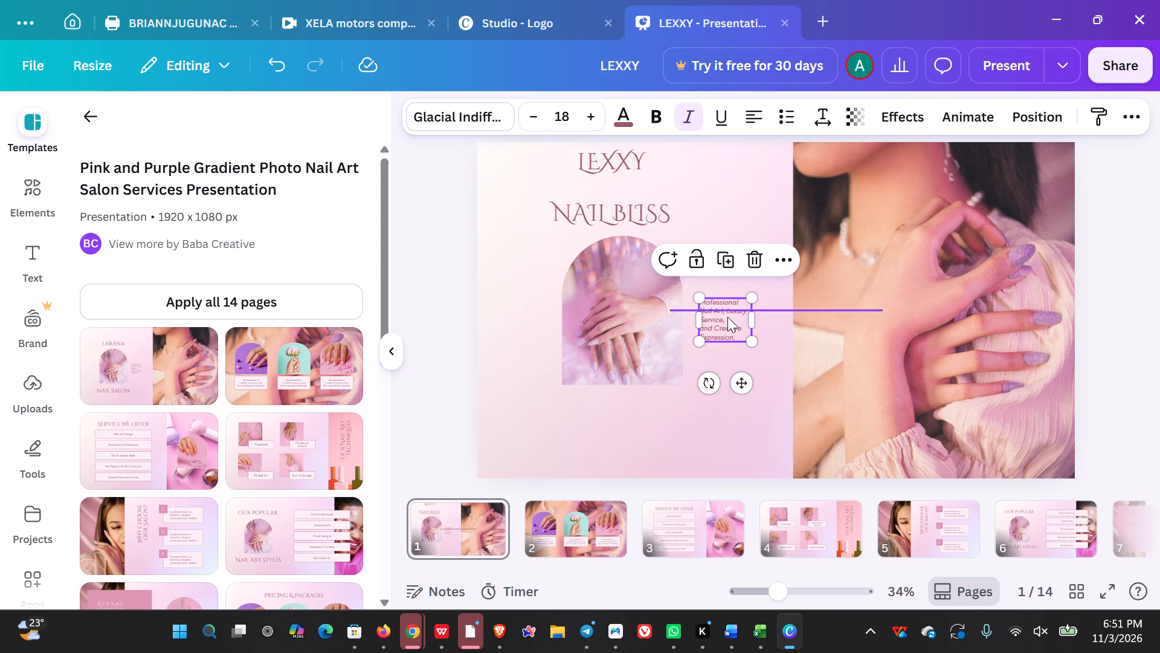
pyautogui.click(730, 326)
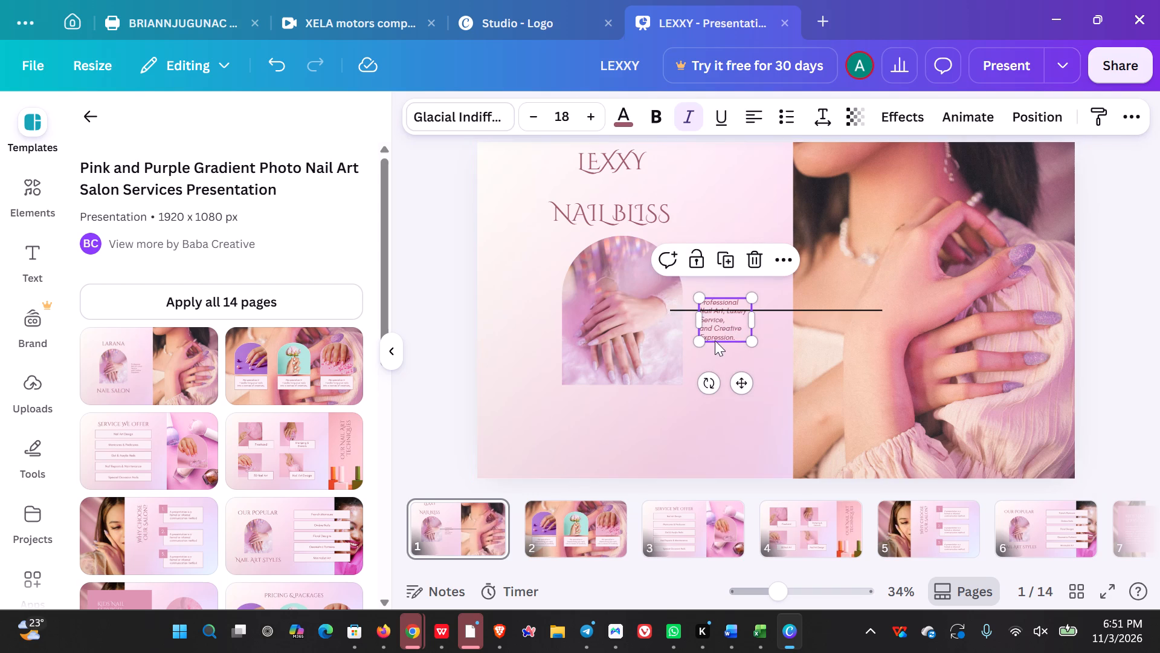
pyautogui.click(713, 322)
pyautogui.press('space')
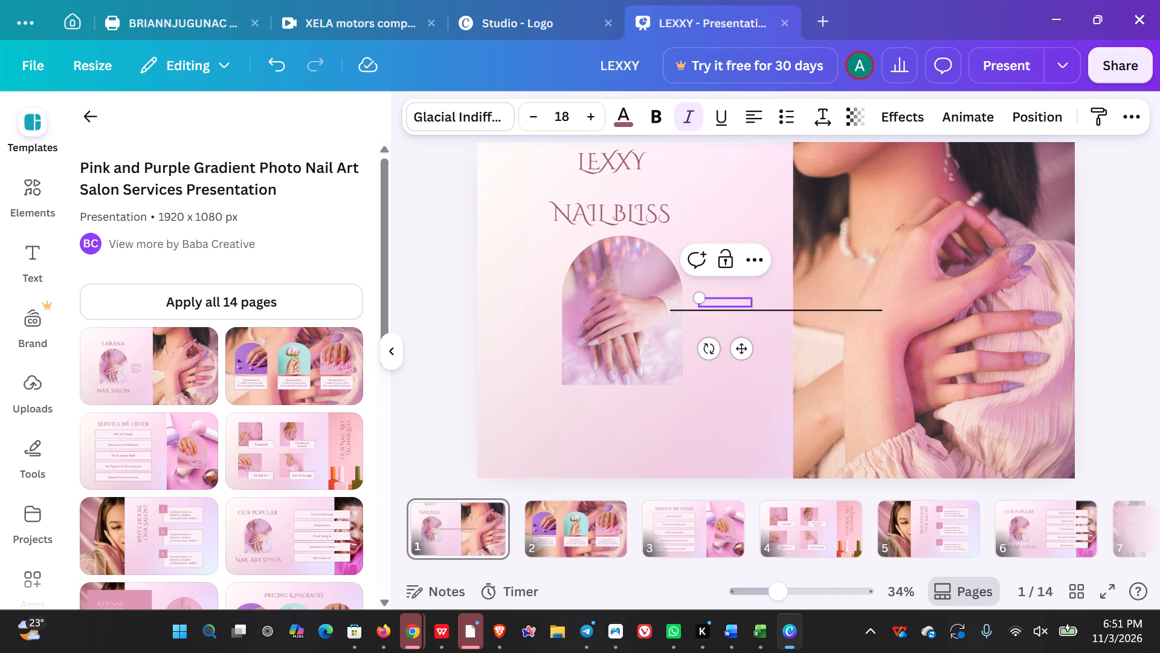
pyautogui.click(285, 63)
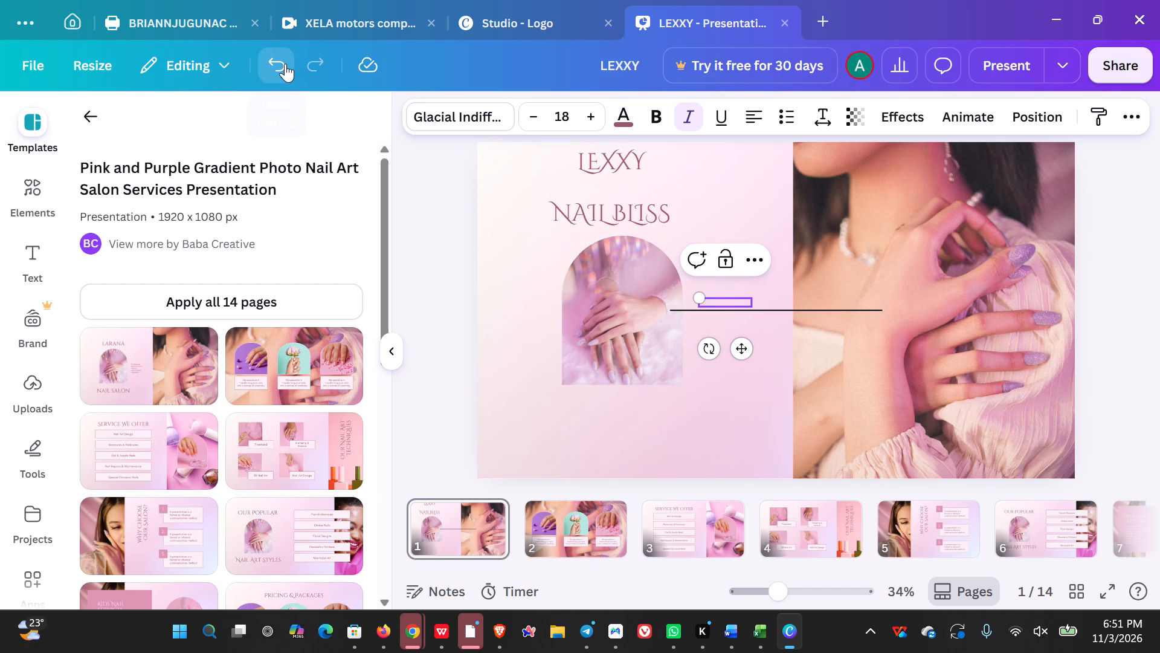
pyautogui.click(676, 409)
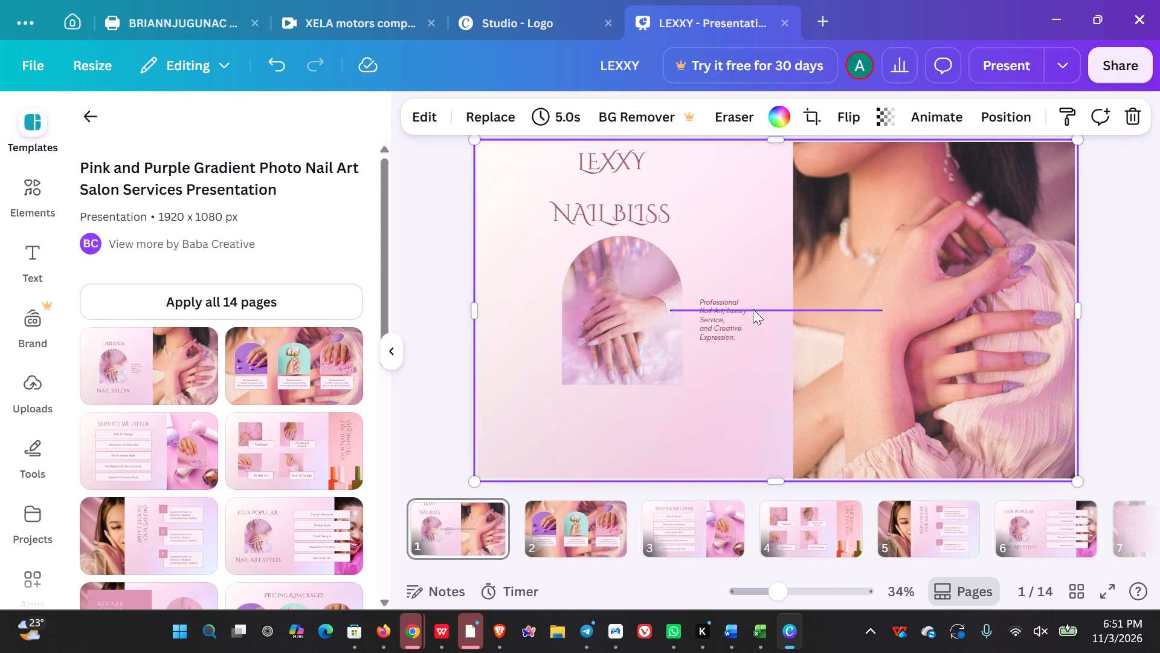
# Move the black horizontal line off the tagline to just beneath NAIL BLISS, above the arched photo.
pyautogui.moveTo(755, 308); pyautogui.dragTo(752, 291)
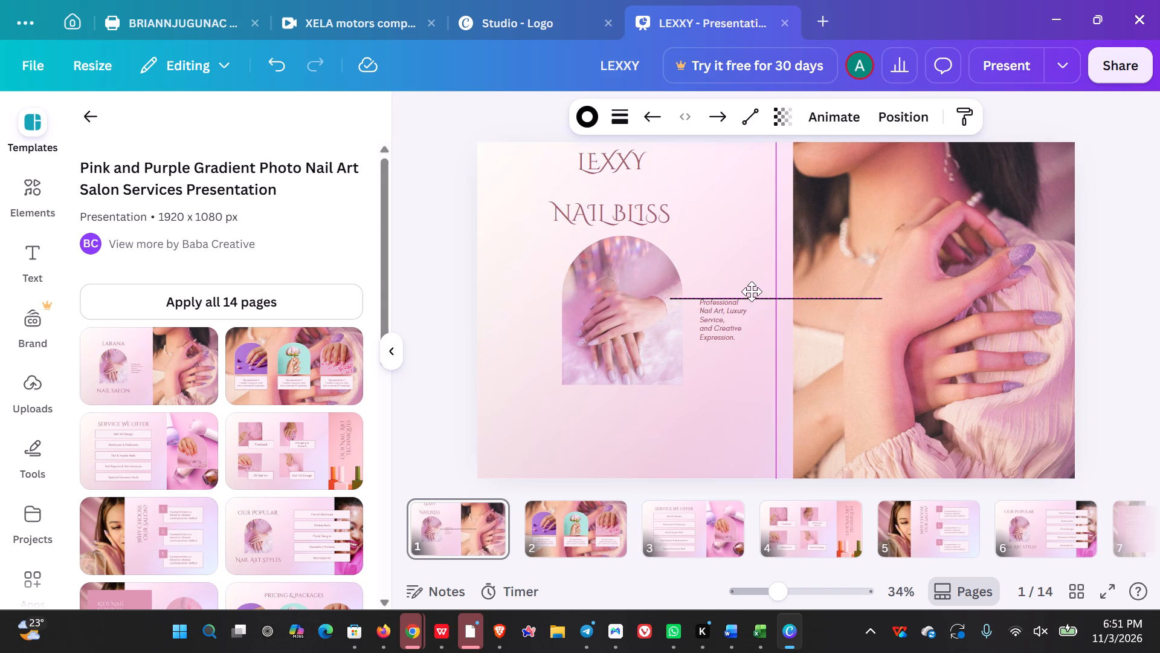
pyautogui.moveTo(752, 291); pyautogui.dragTo(665, 265)
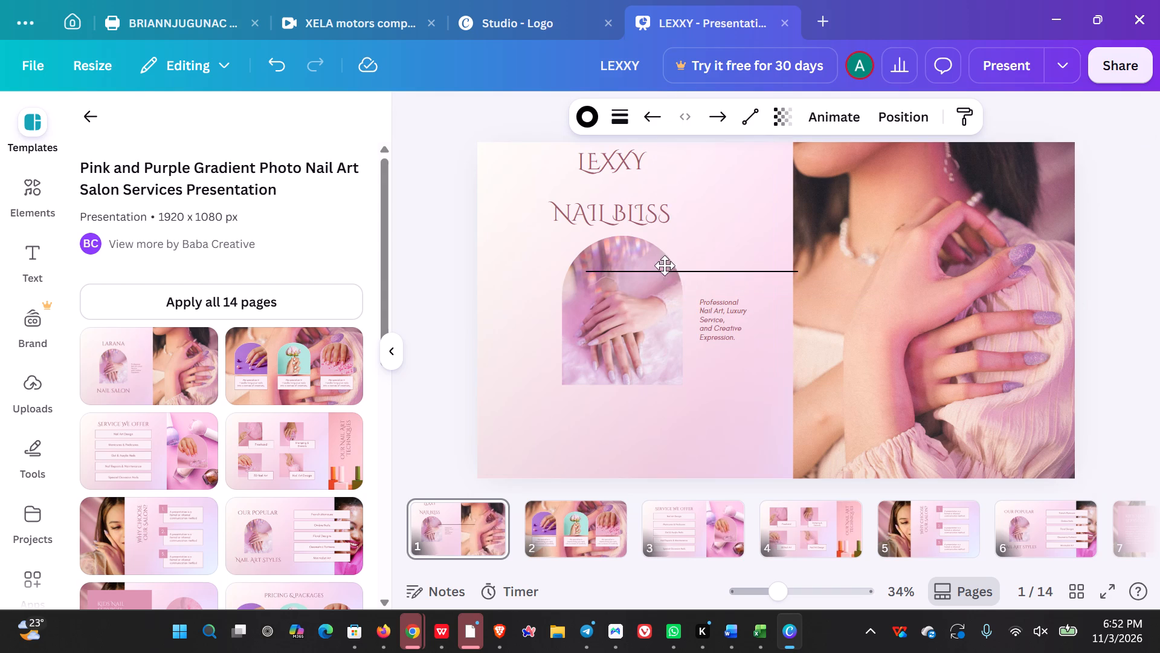
pyautogui.moveTo(665, 265); pyautogui.dragTo(611, 219)
pyautogui.click(552, 258)
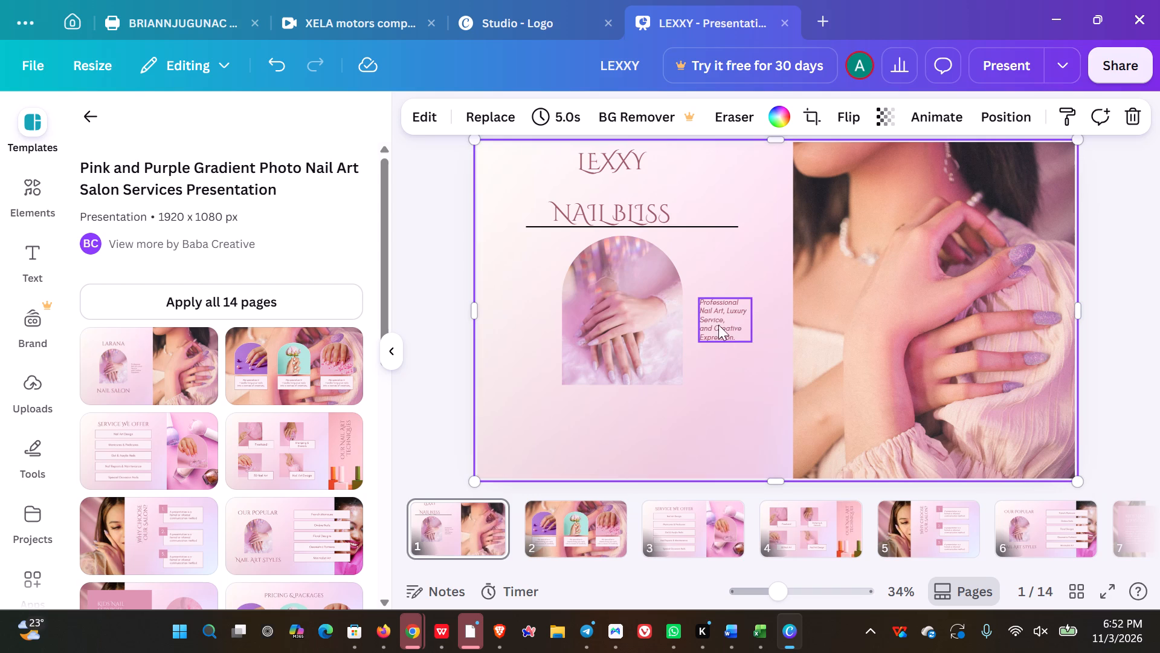
# Widen the tagline text box beside the arched photo so Professional Nail Art, fits on one line.
pyautogui.click(716, 298)
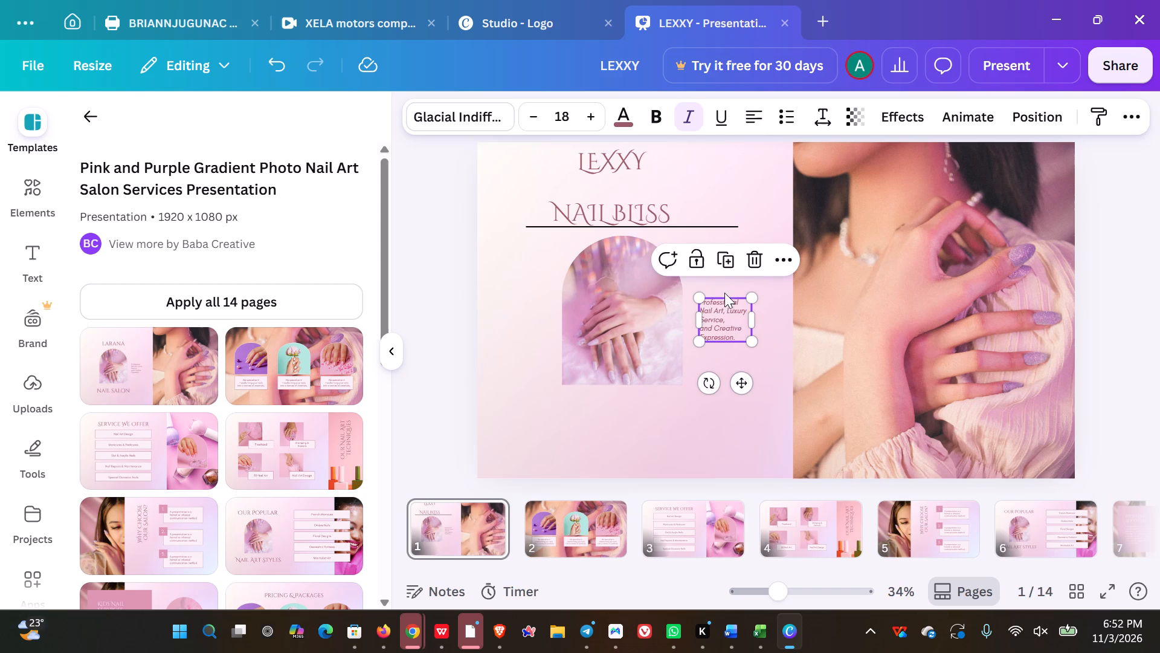
pyautogui.click(774, 262)
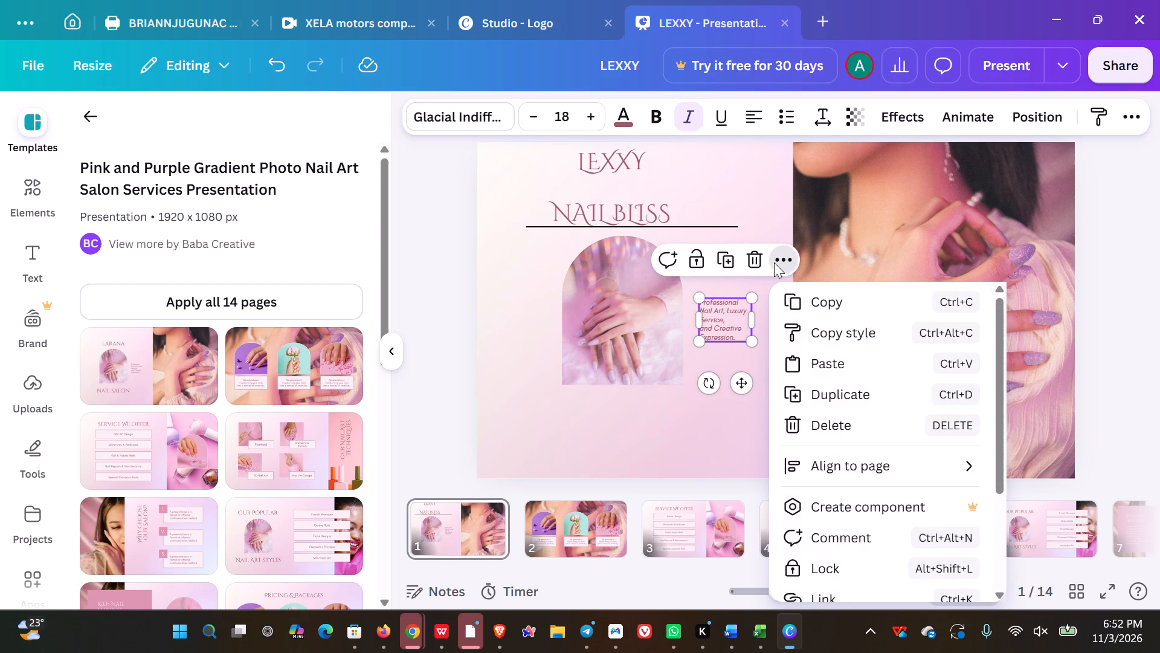
pyautogui.click(673, 427)
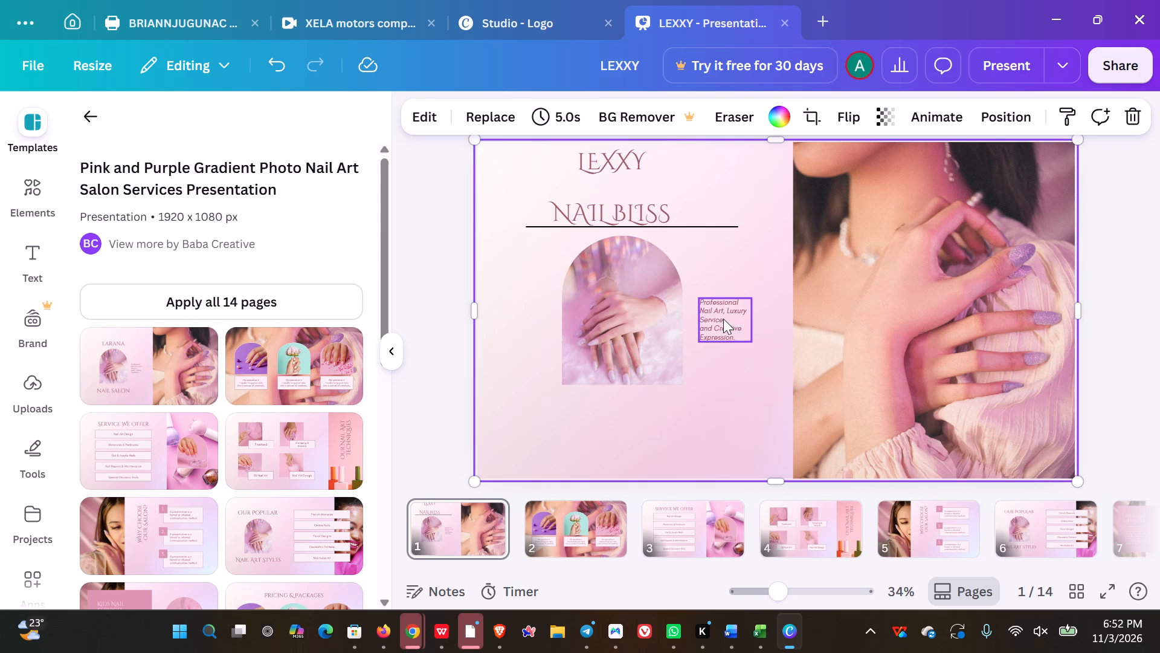
pyautogui.click(723, 319)
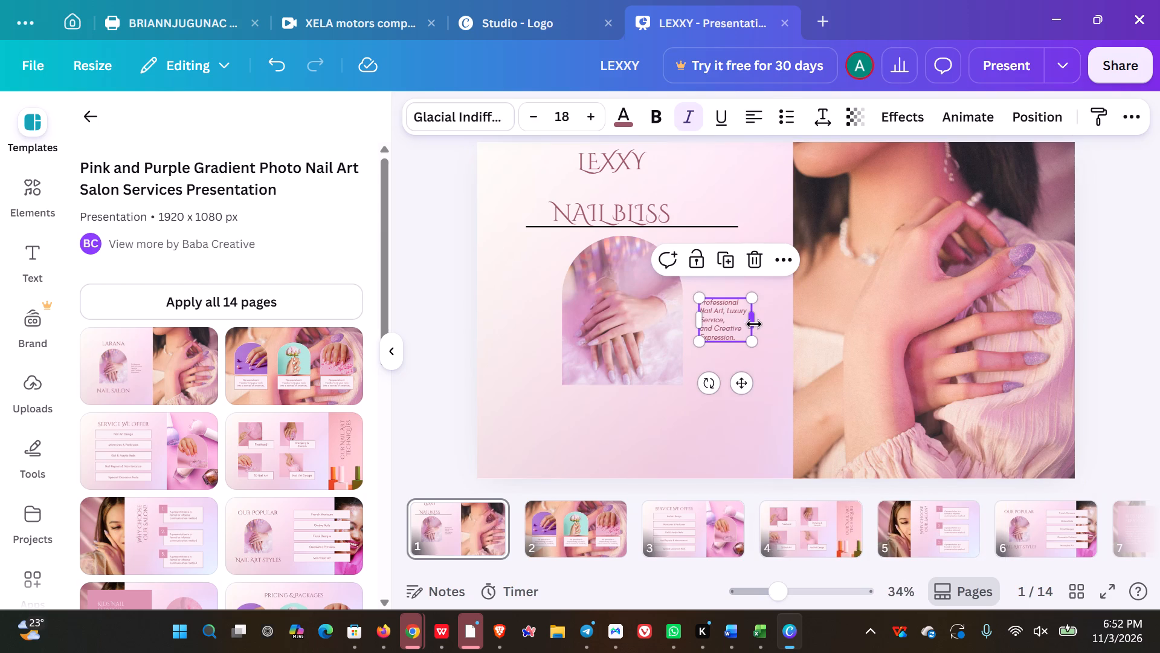
pyautogui.moveTo(753, 329); pyautogui.dragTo(776, 328)
pyautogui.click(665, 407)
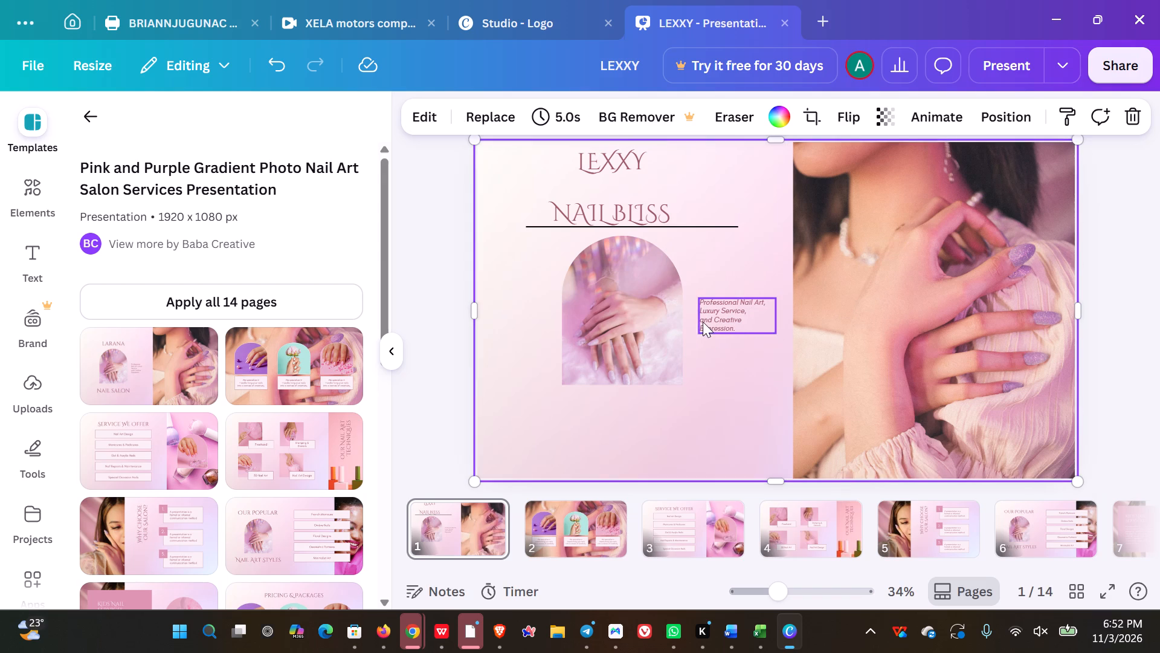
# Add a new line starting with Comfort at the end of the cover tagline, below Expression.
pyautogui.click(739, 323)
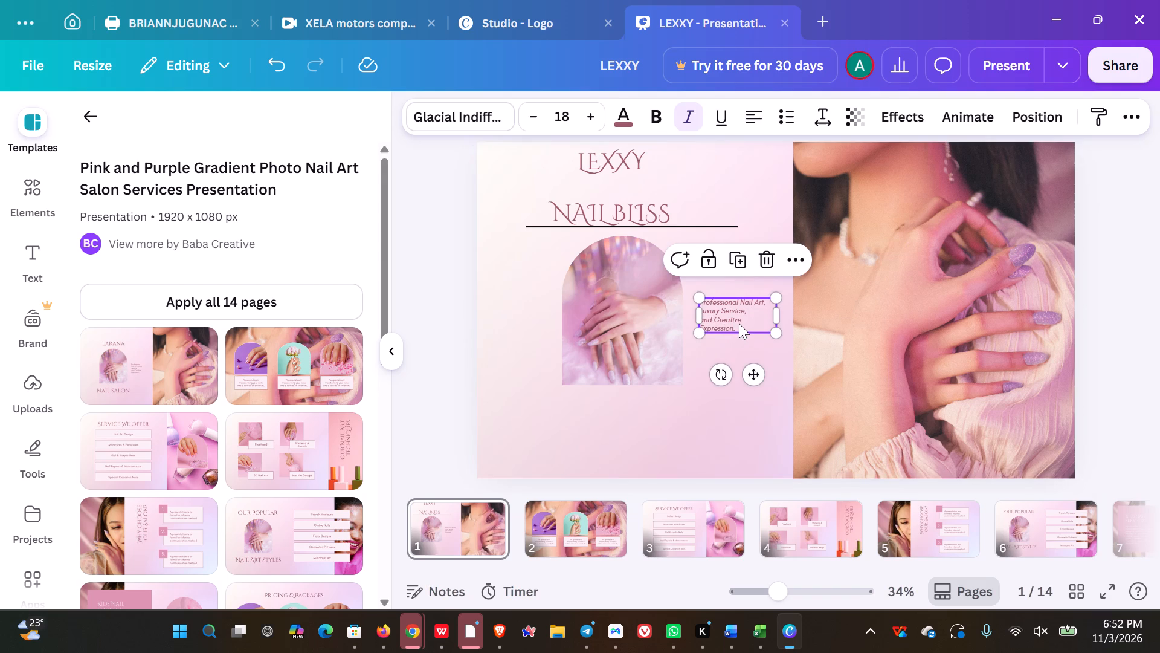
pyautogui.click(739, 316)
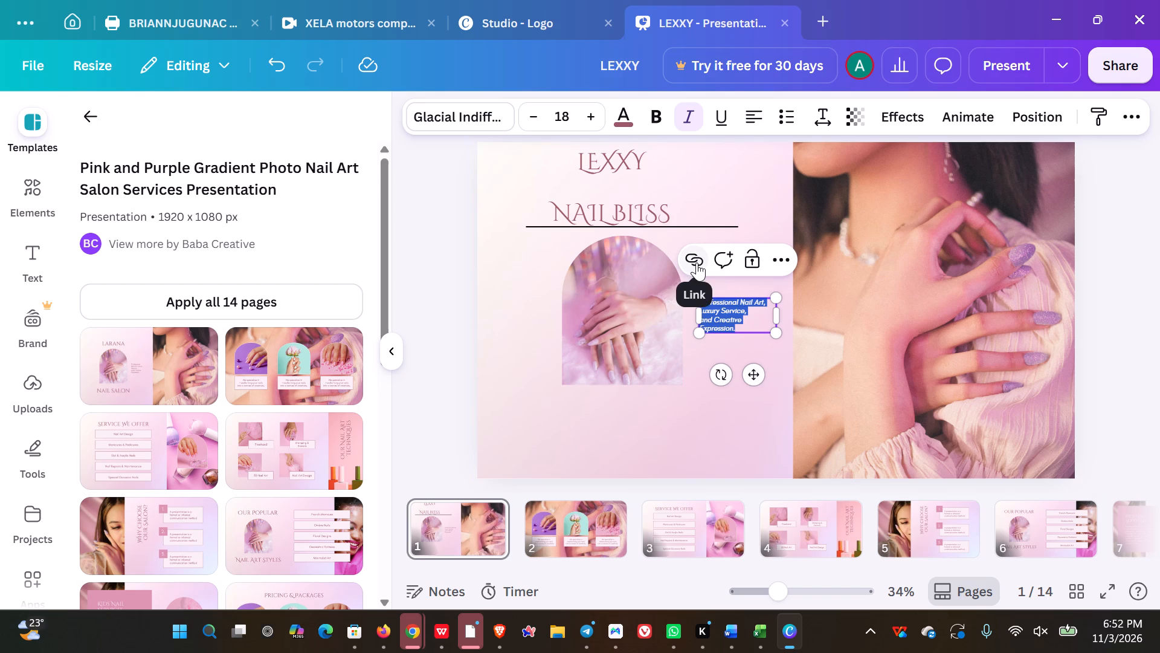
pyautogui.click(739, 318)
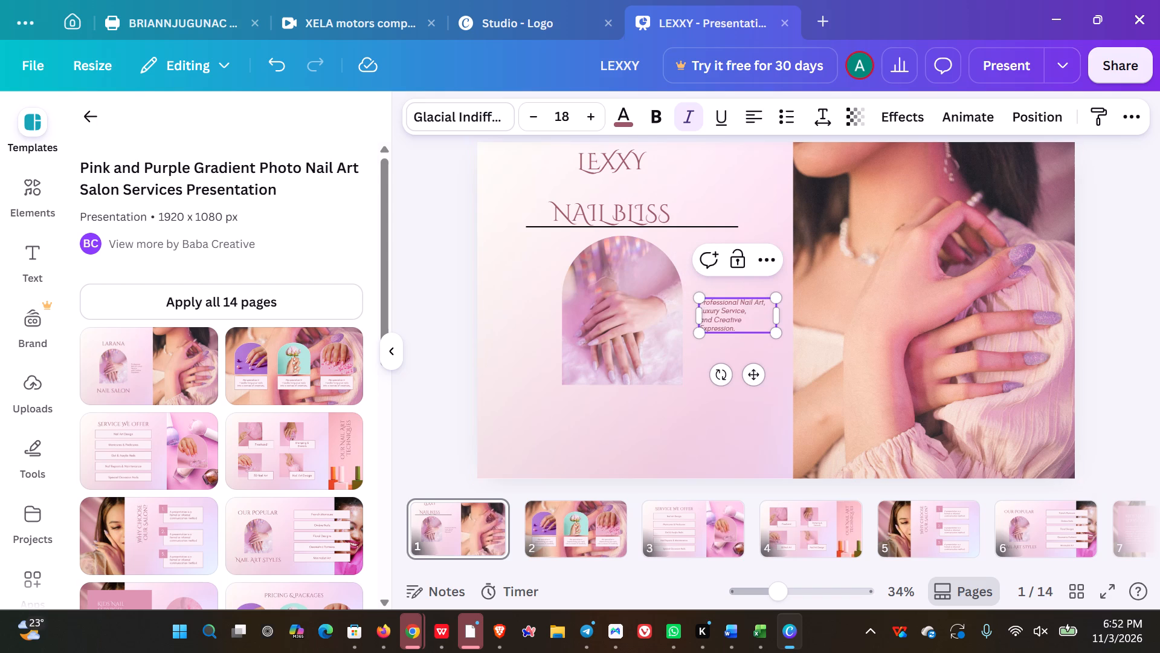
pyautogui.click(739, 330)
pyautogui.hotkey('shift', 'Return')
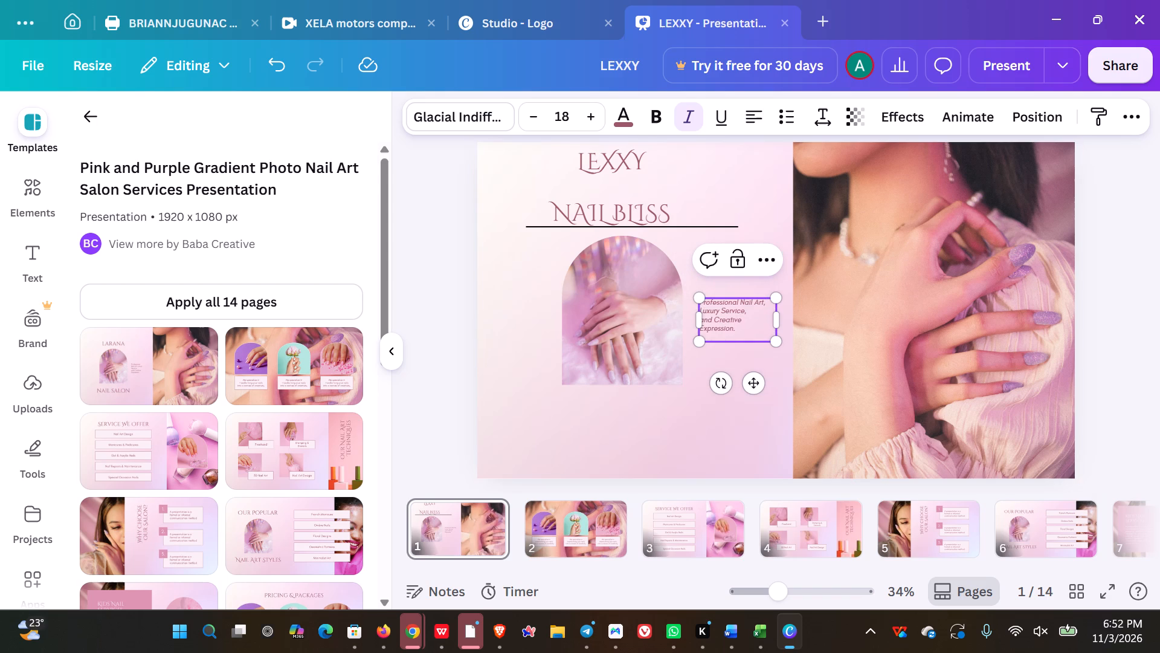
pyautogui.press('c')
pyautogui.write('omfort')
pyautogui.press('.')
pyautogui.press('BackSpace')
pyautogui.press('space')
pyautogui.write('meets')
pyautogui.press('BackSpace')
pyautogui.press('BackSpace')
pyautogui.press('BackSpace')
pyautogui.press('BackSpace')
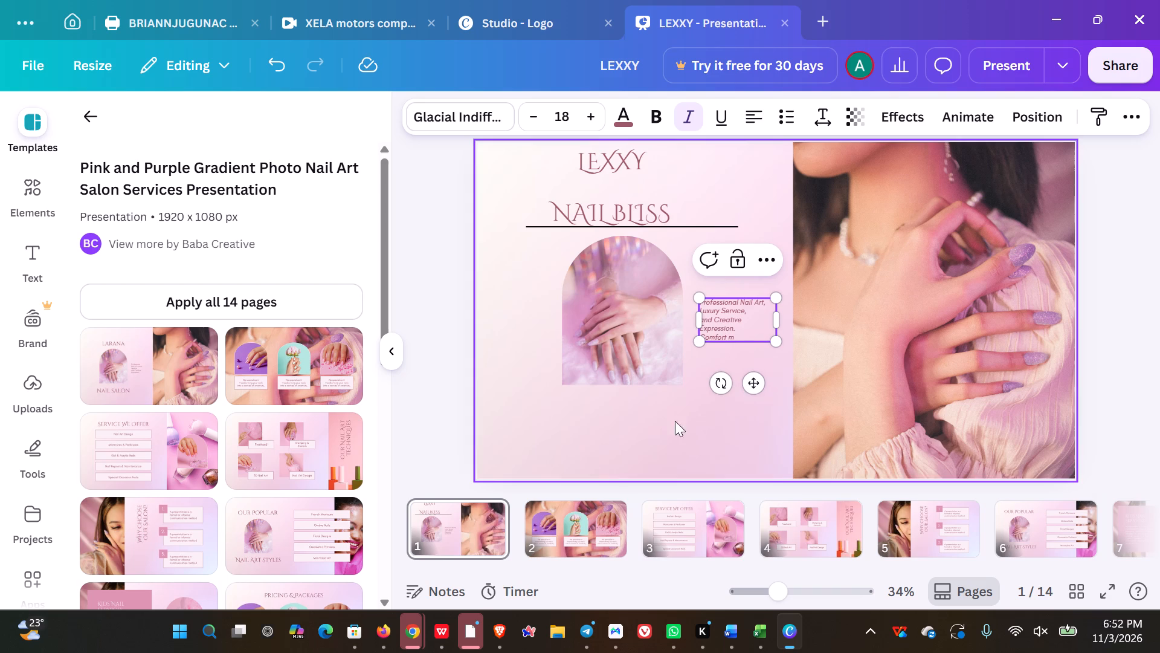
pyautogui.click(584, 415)
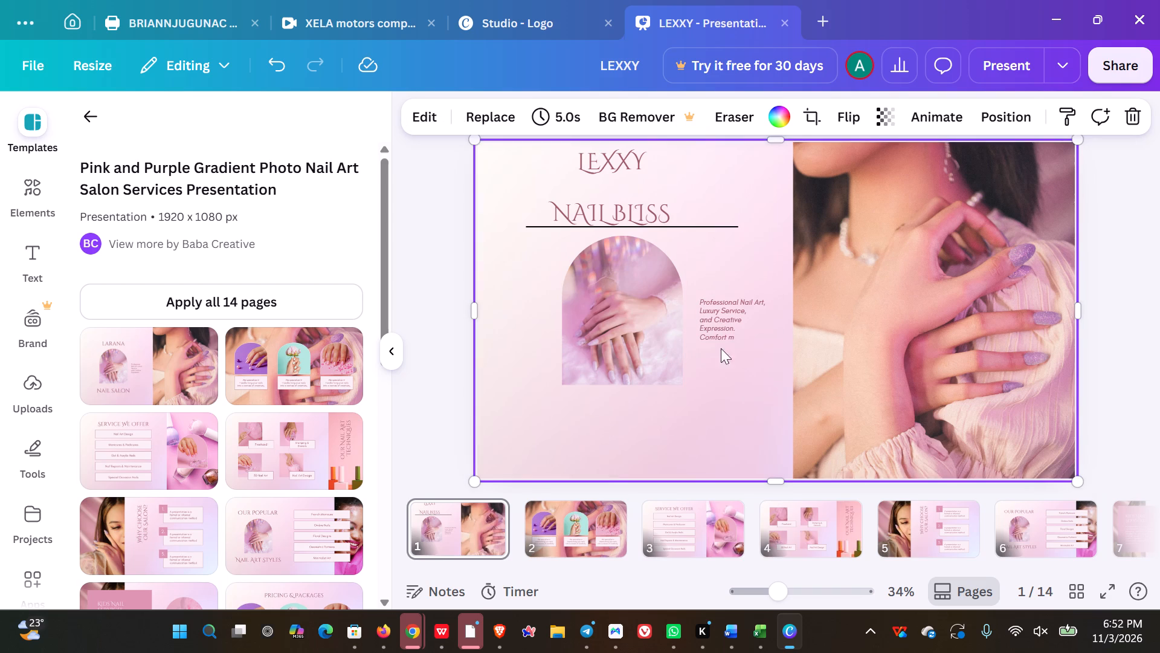
# Delete the stray letter m after Comfort in the tagline's last line.
pyautogui.click(734, 334)
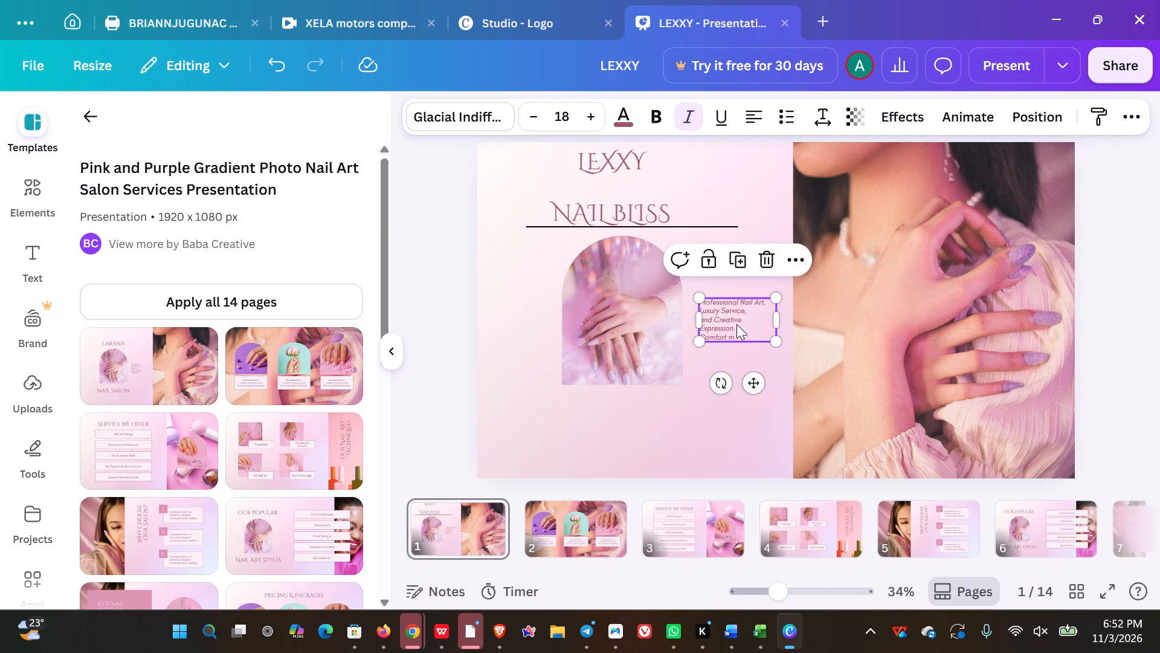
pyautogui.click(736, 324)
pyautogui.click(730, 339)
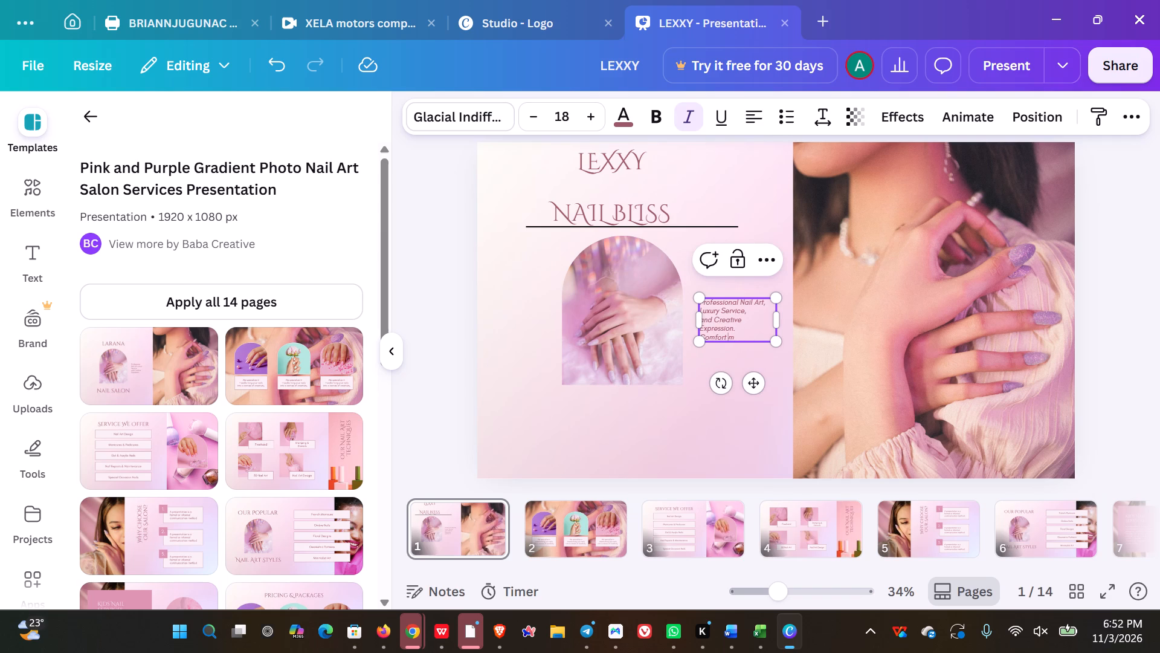
pyautogui.click(735, 339)
pyautogui.press('BackSpace')
pyautogui.click(569, 416)
pyautogui.click(569, 416)
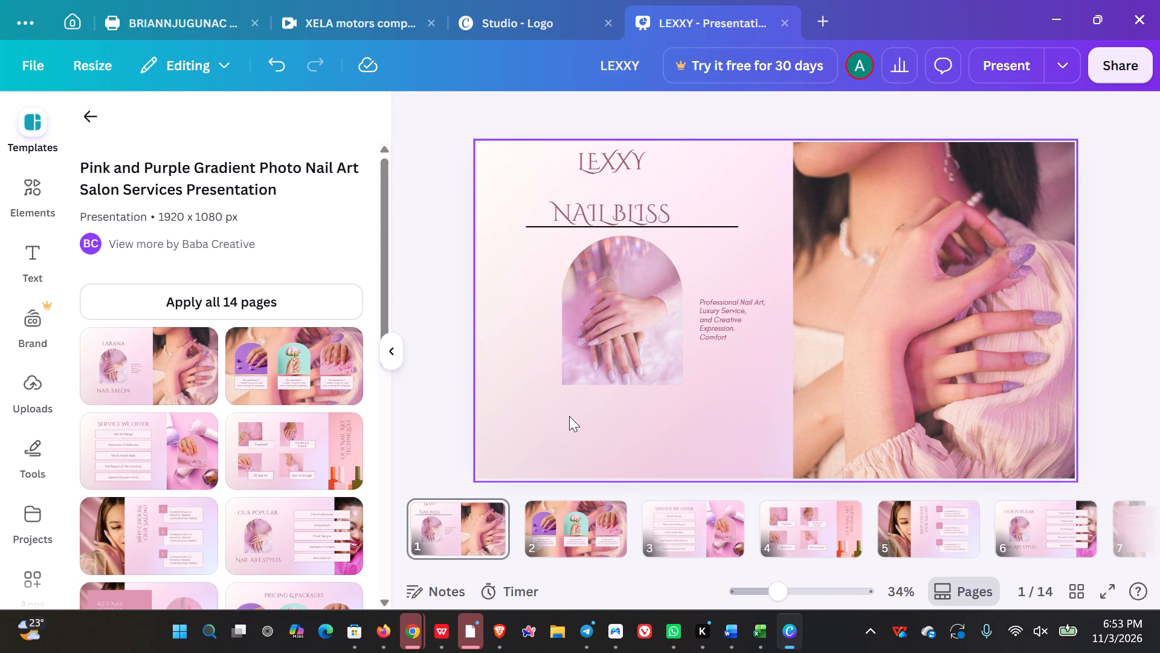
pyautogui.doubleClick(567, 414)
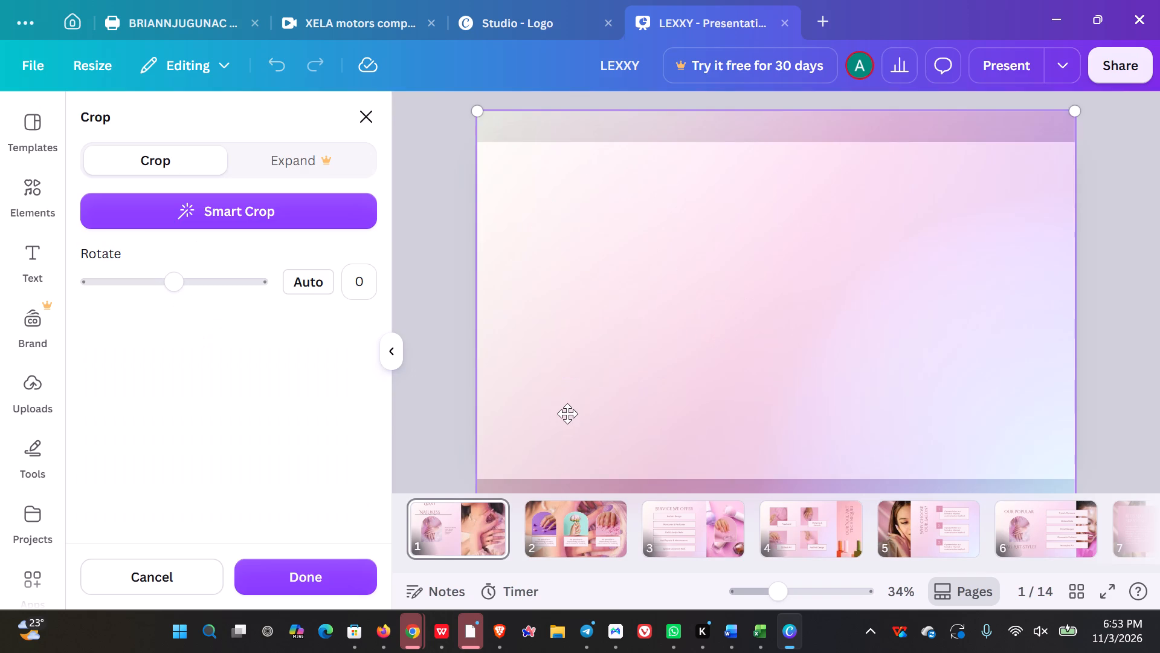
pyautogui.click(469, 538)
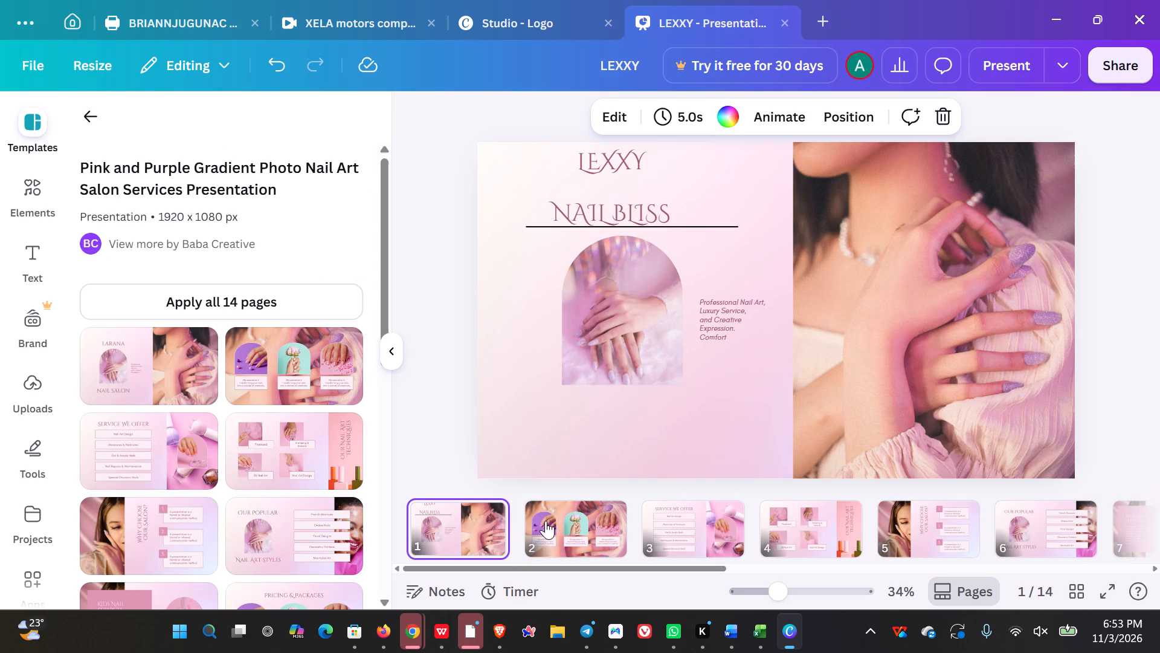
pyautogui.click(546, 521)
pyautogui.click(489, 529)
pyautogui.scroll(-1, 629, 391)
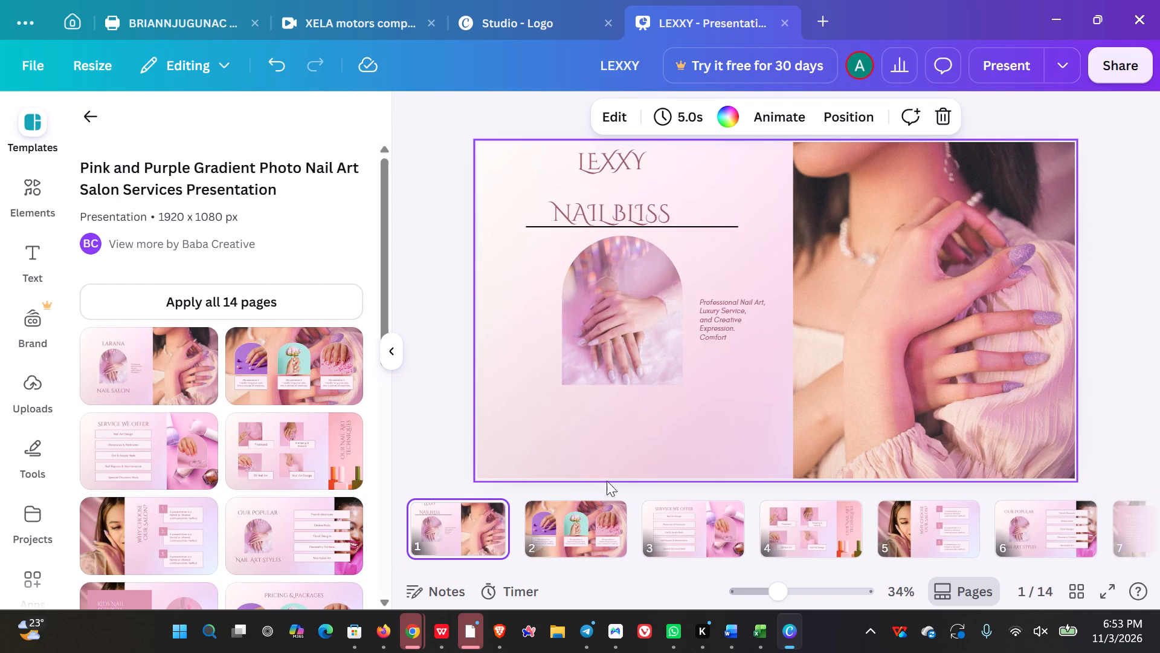
# On page 2, replace "a canvas of creativity" in the first arched photo's caption with "thr reality inspos of pinterest".
pyautogui.click(572, 525)
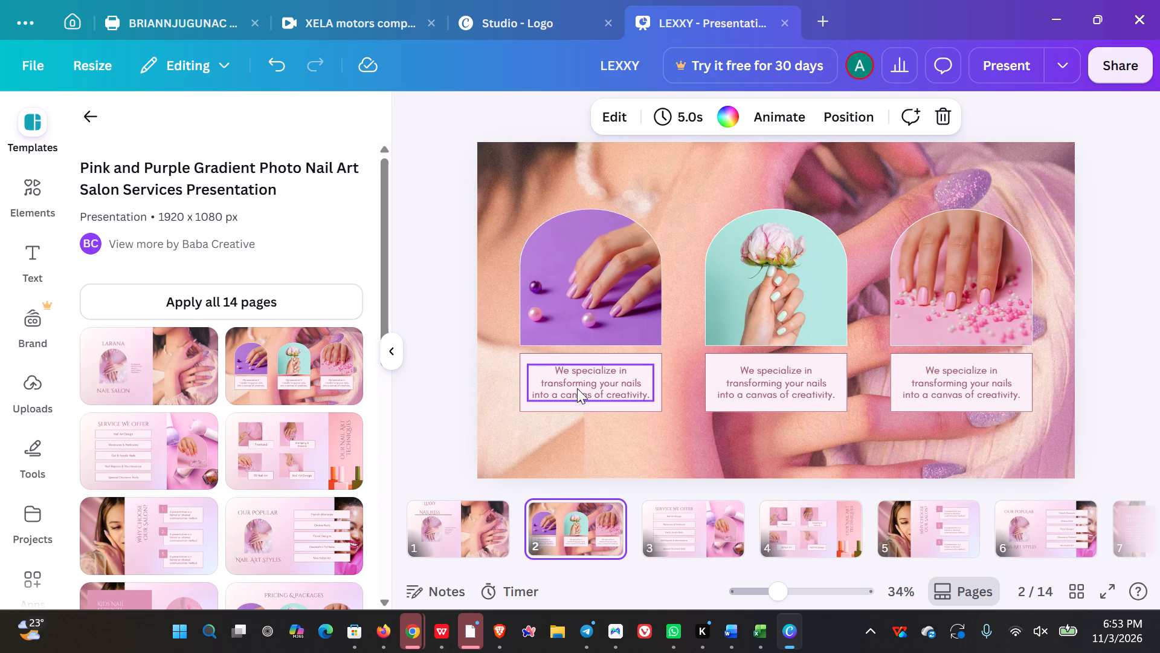
pyautogui.click(577, 388)
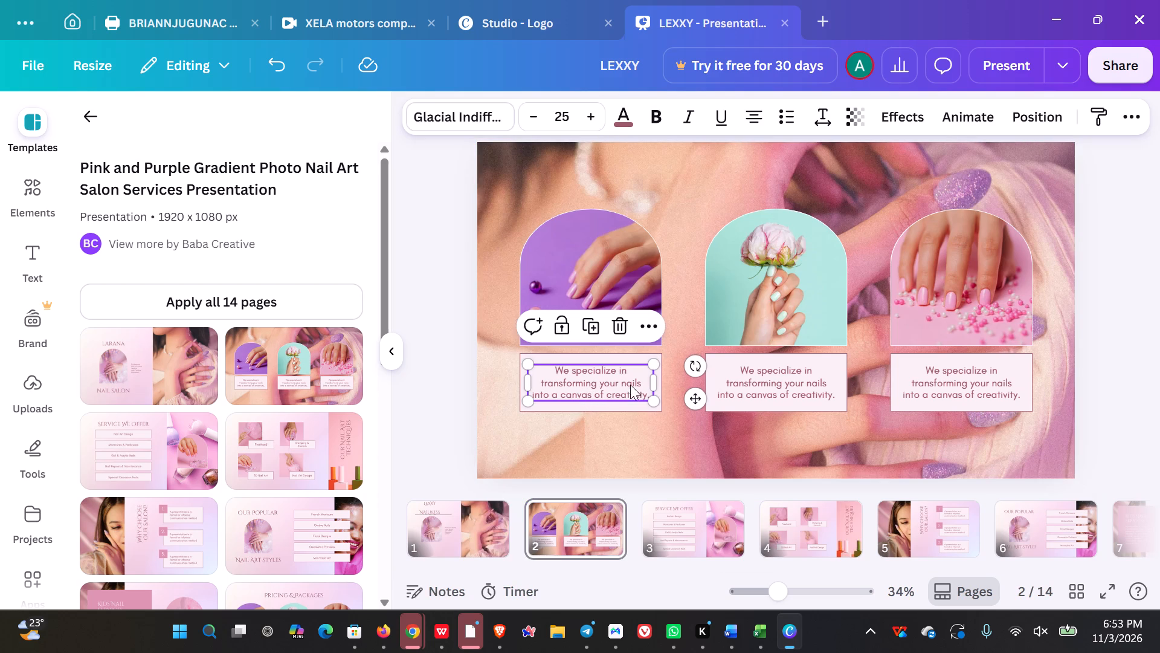
pyautogui.click(639, 392)
pyautogui.click(639, 393)
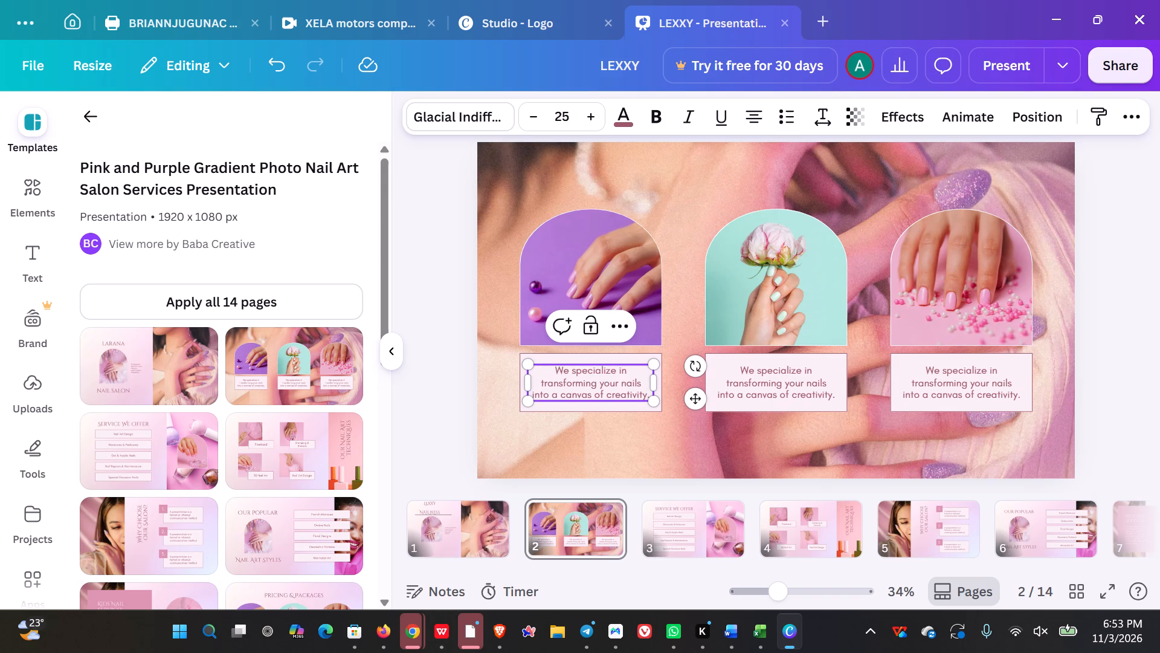
pyautogui.click(593, 395)
pyautogui.click(643, 394)
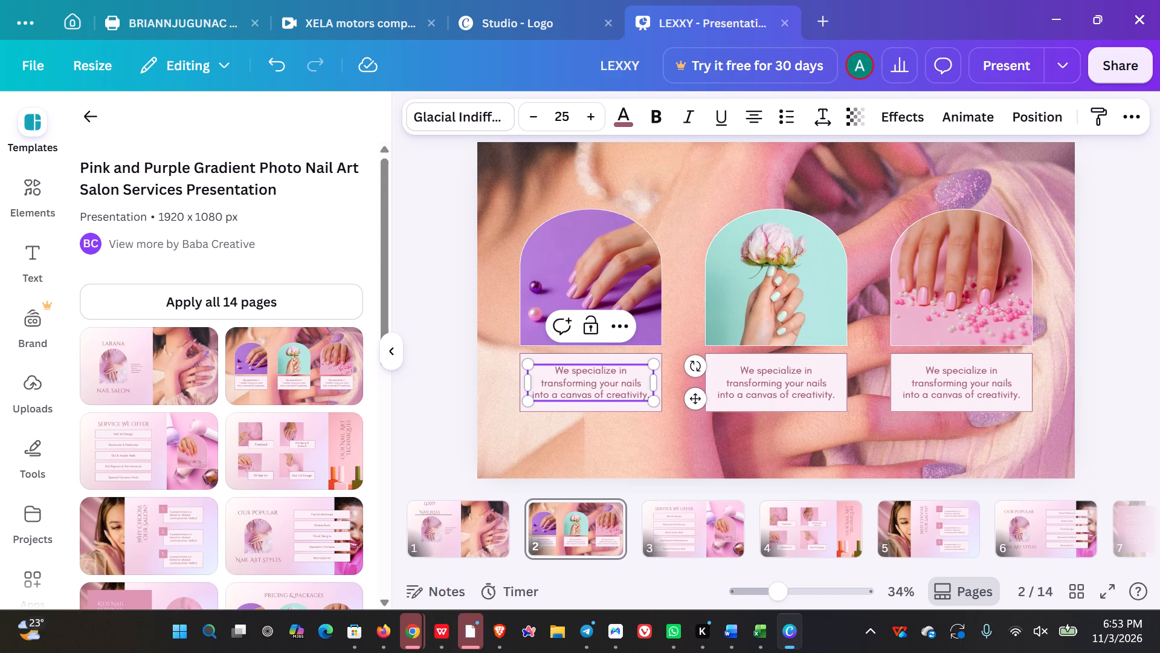
pyautogui.click(645, 394)
pyautogui.press('BackSpace')
pyautogui.press('BackSpace')
pyautogui.press('BackSpace')
pyautogui.press('BackSpace')
pyautogui.press('BackSpace')
pyautogui.press('BackSpace')
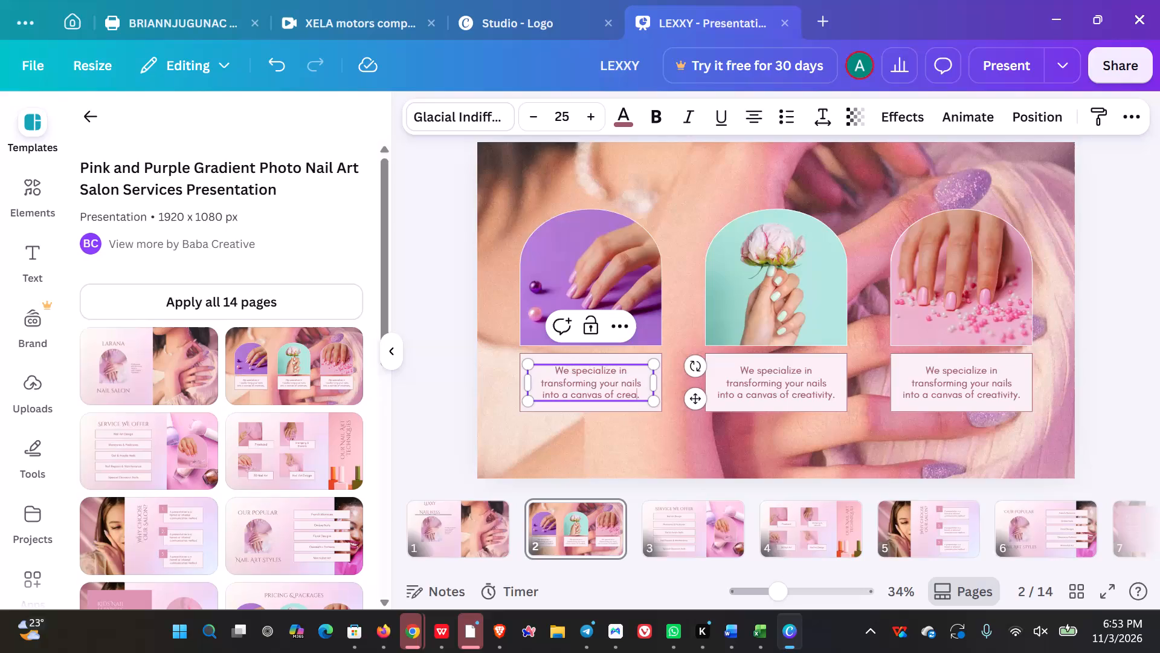
pyautogui.press('BackSpace')
pyautogui.press('BackSpace')
pyautogui.press('BackSpace')
pyautogui.press('BackSpace')
pyautogui.press('BackSpace')
pyautogui.press('BackSpace')
pyautogui.press('BackSpace')
pyautogui.press('BackSpace')
pyautogui.press('BackSpace')
pyautogui.press('BackSpace')
pyautogui.press('BackSpace')
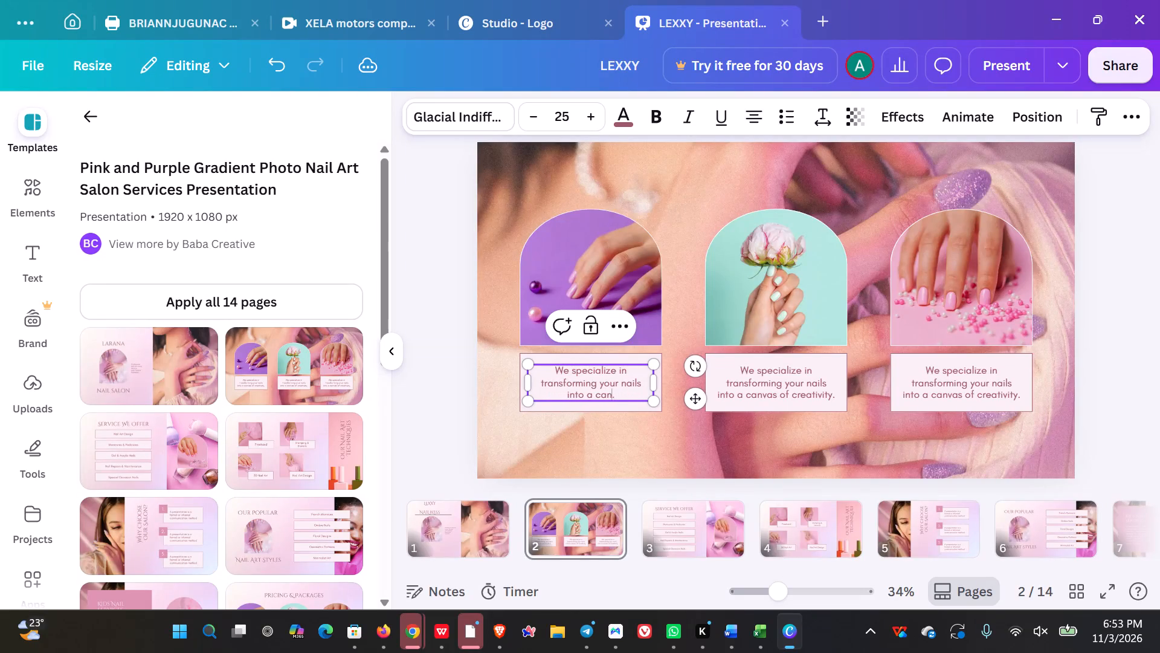
pyautogui.press('BackSpace')
pyautogui.press('BackSpace')
pyautogui.press('BackSpace')
pyautogui.press('BackSpace')
pyautogui.press('BackSpace')
pyautogui.write('thr reality')
pyautogui.press('space')
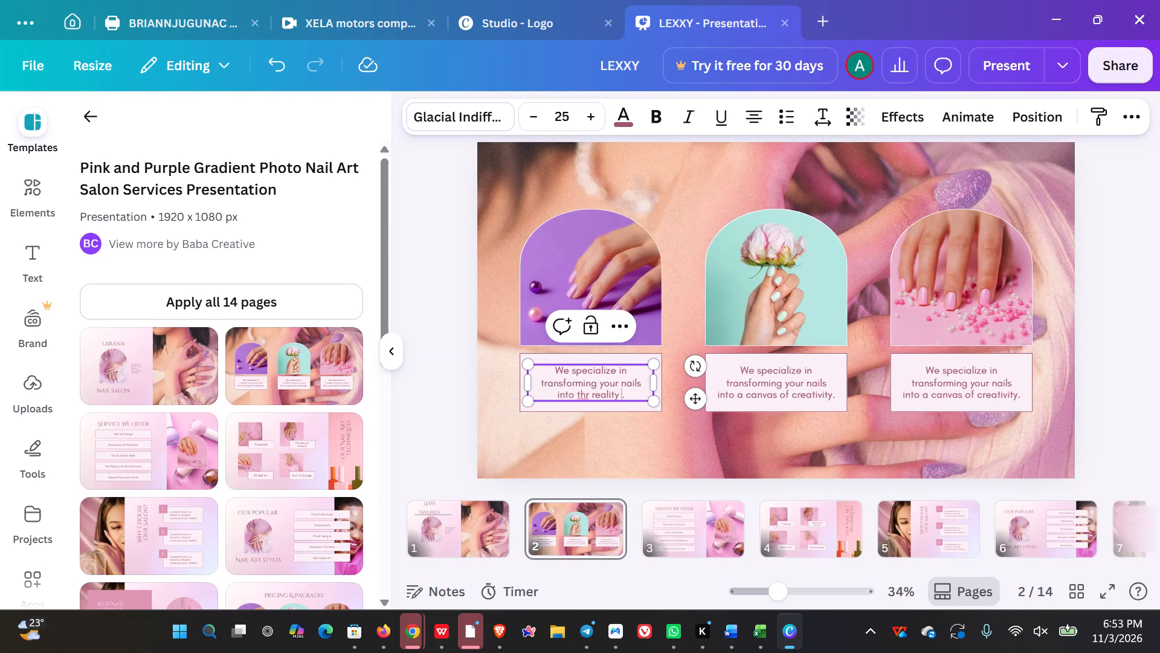
pyautogui.write('inspo')
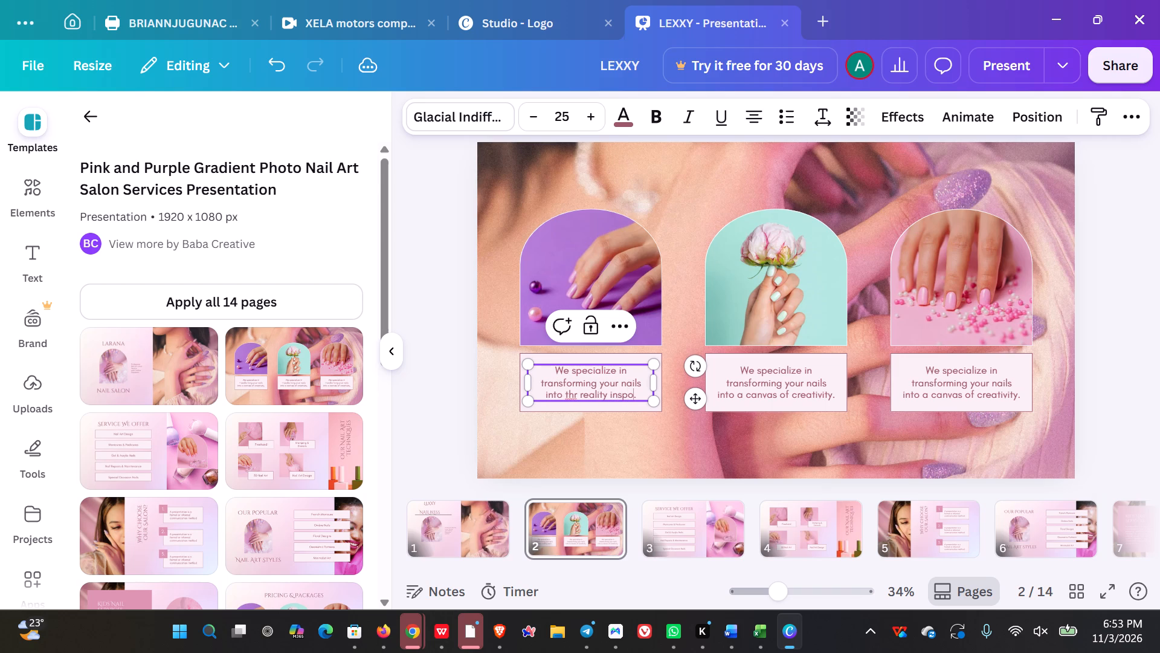
pyautogui.write('s')
pyautogui.press('space')
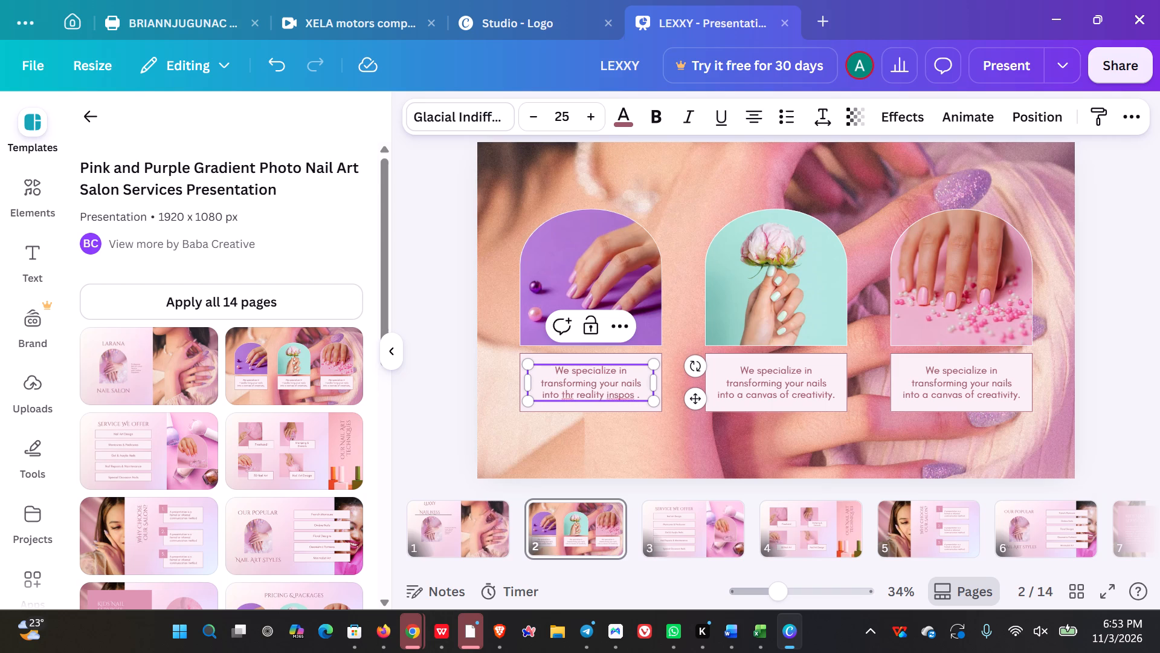
pyautogui.write('of')
pyautogui.press('space')
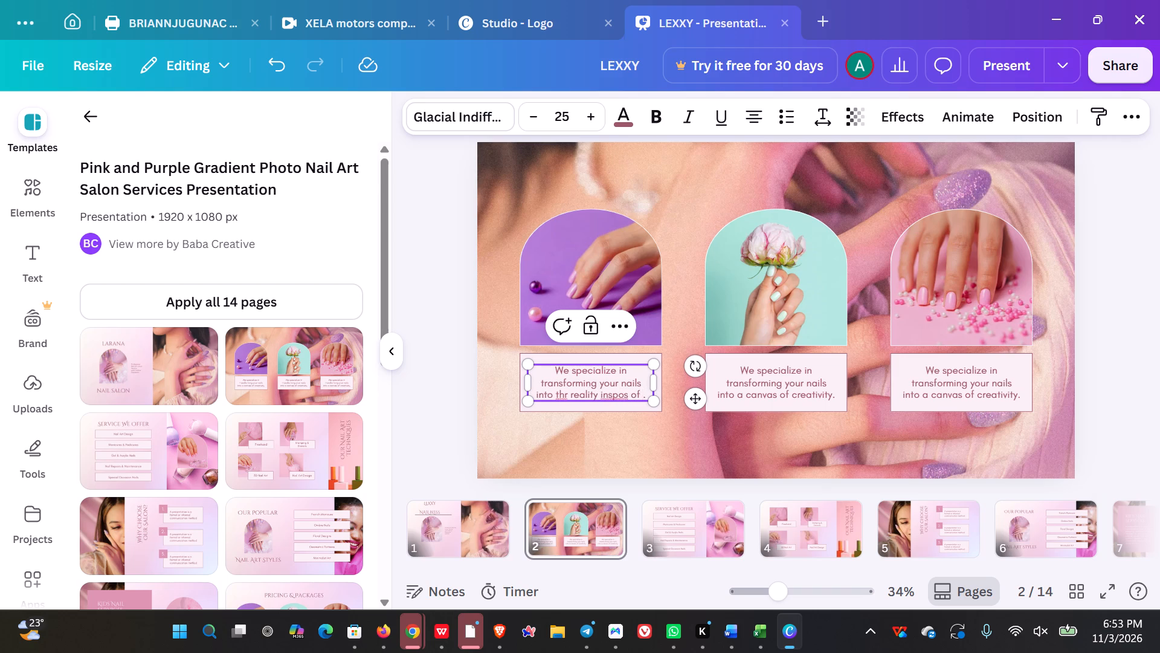
pyautogui.write('pinte')
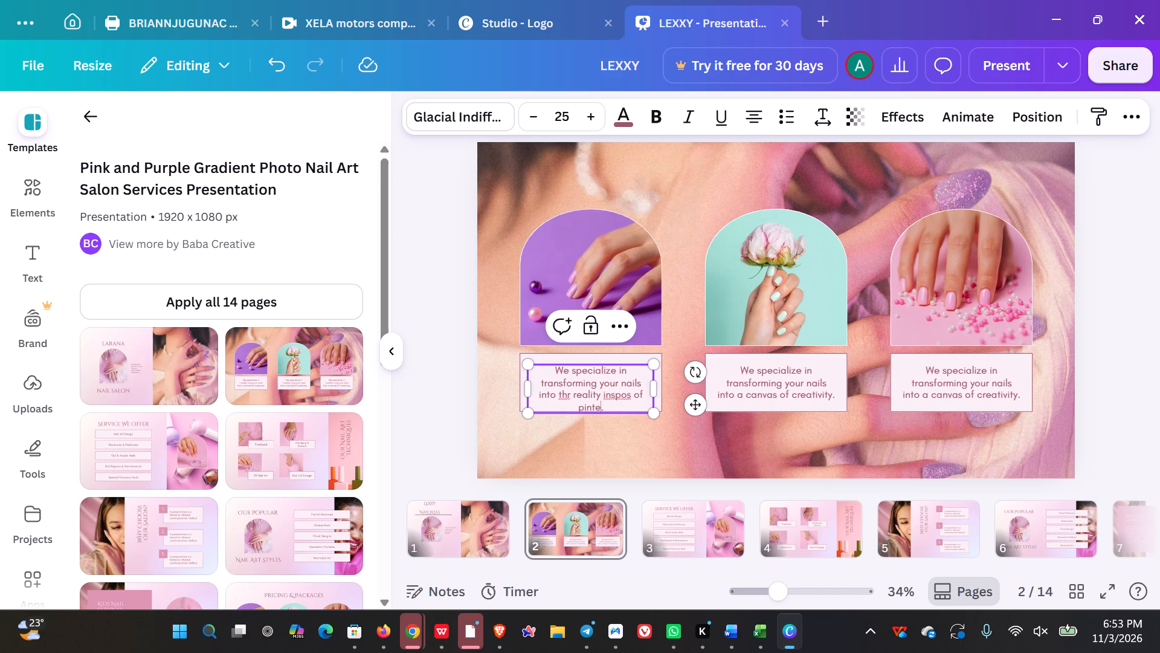
pyautogui.write('rest')
# In the first caption, correct "thr" to "the" and change "inspos" to "inspirations".
pyautogui.click(569, 397)
pyautogui.press('BackSpace')
pyautogui.press('e')
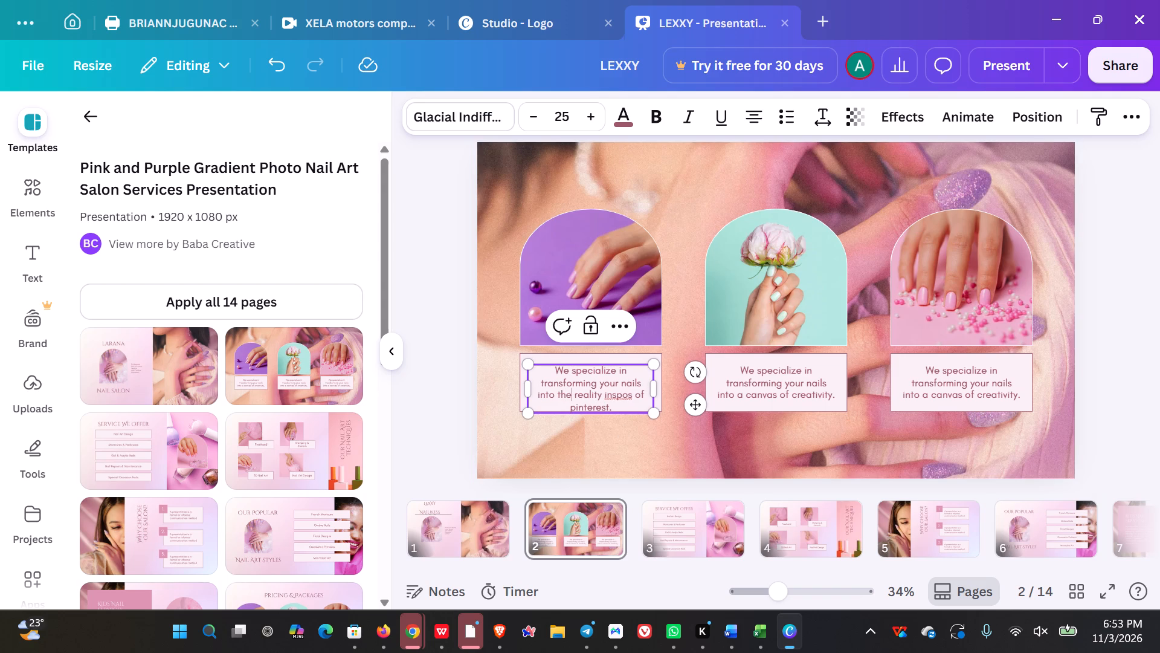
pyautogui.click(621, 398)
pyautogui.click(631, 396)
pyautogui.press('BackSpace')
pyautogui.press('BackSpace')
pyautogui.write('irations')
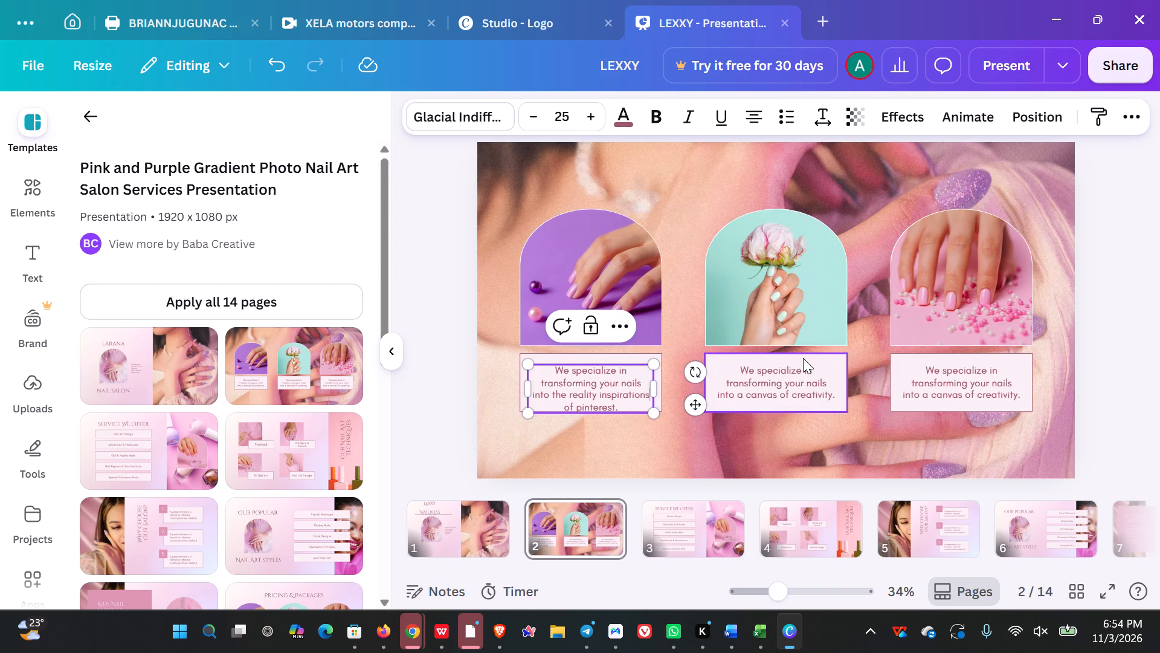
# Replace the middle photo's caption with "We give you quality nails that you would love to show up to anyone out there.".
pyautogui.click(775, 365)
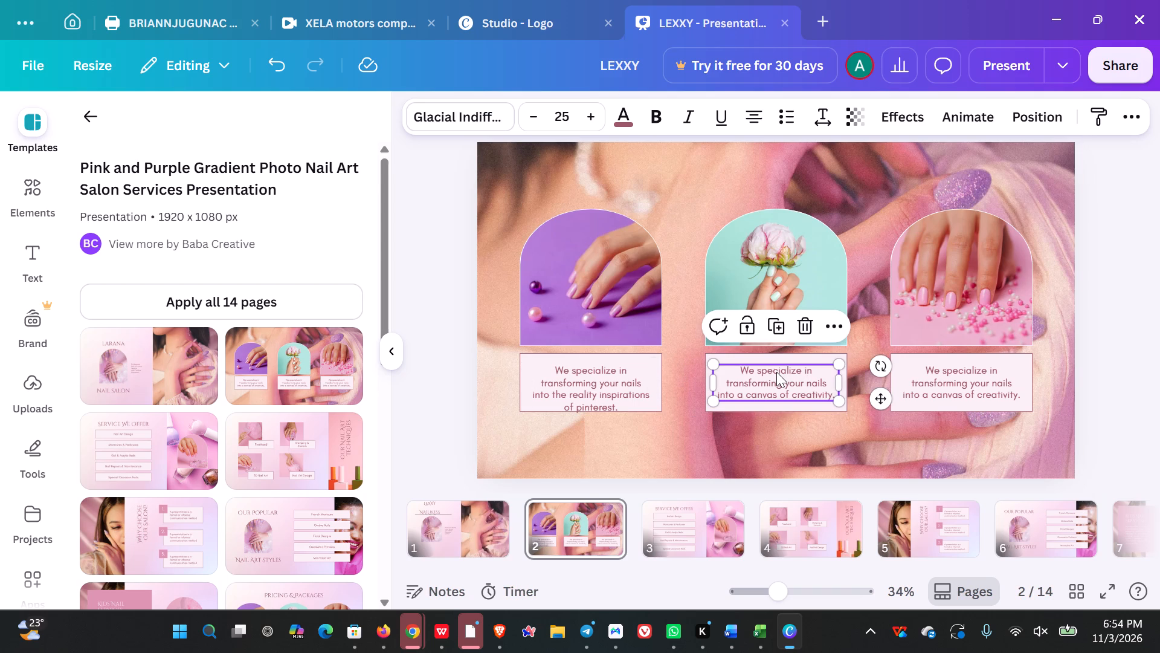
pyautogui.click(772, 374)
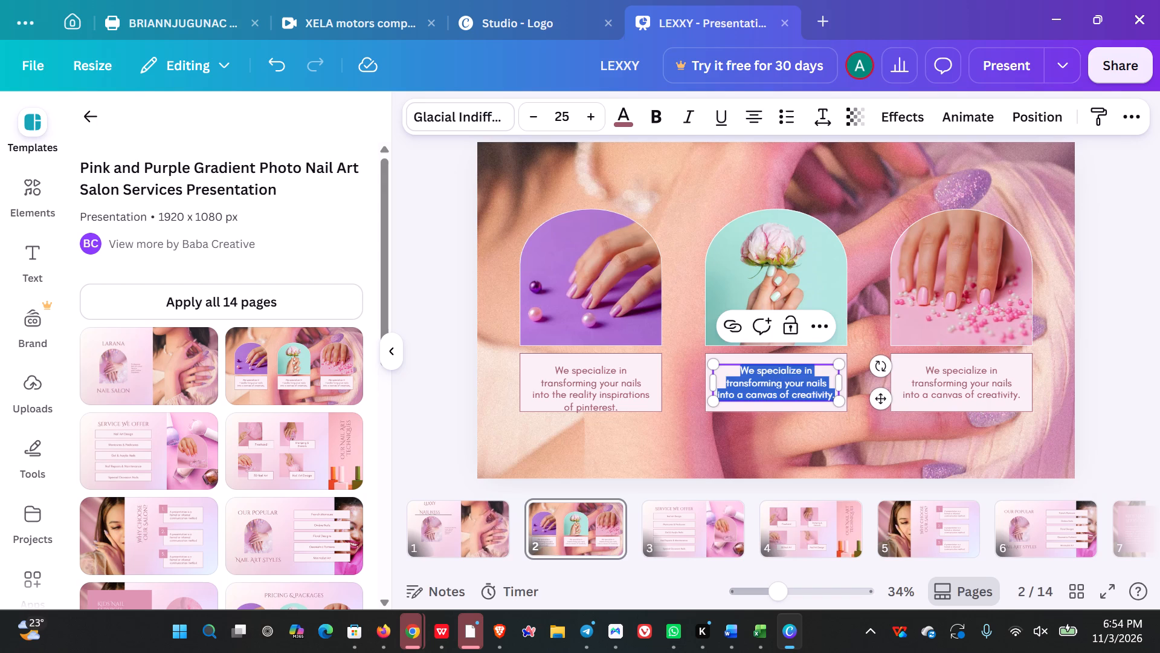
pyautogui.press('space')
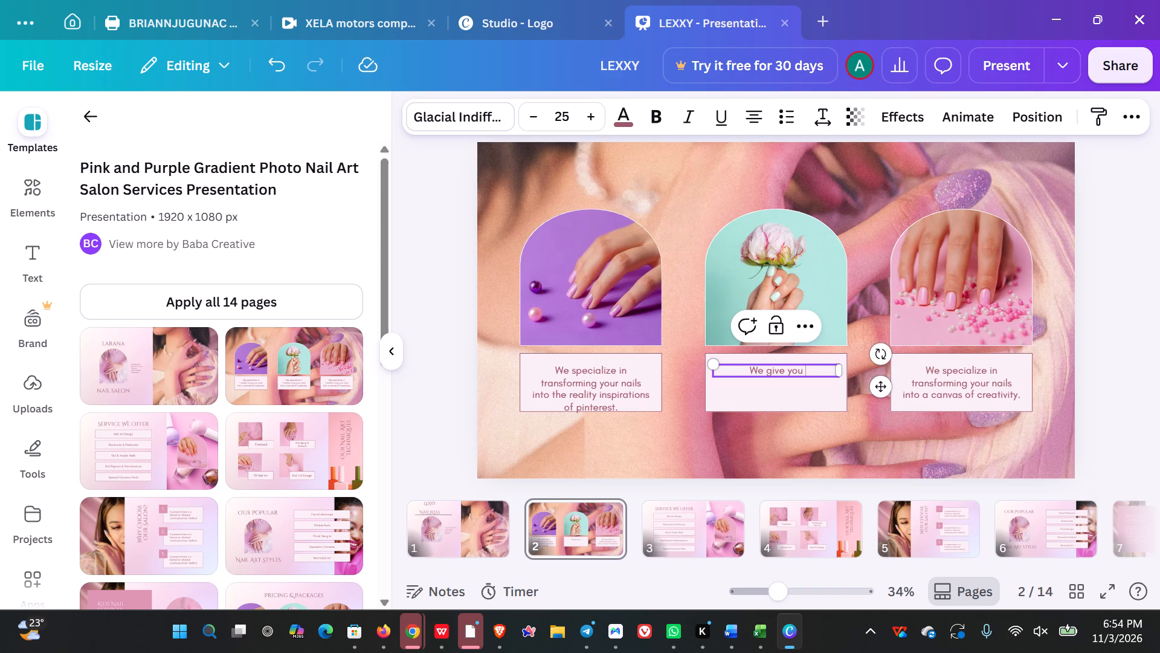
pyautogui.write('quality nails')
pyautogui.press('space')
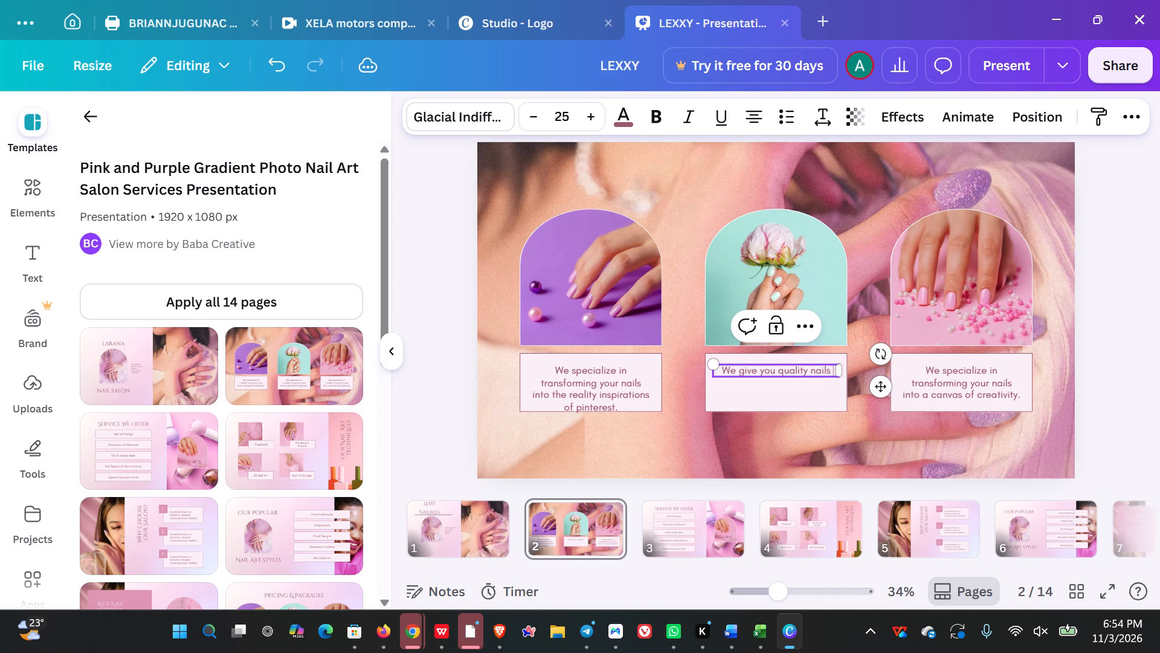
pyautogui.write('that you would love to show')
pyautogui.press('space')
pyautogui.write('up to')
pyautogui.press('space')
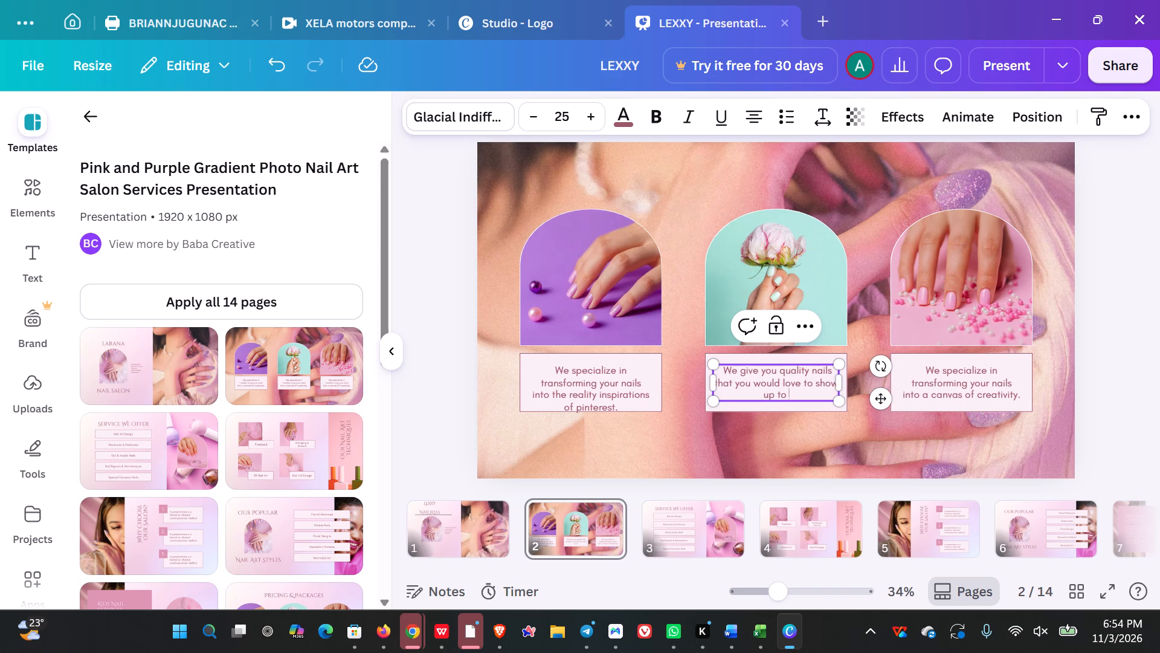
pyautogui.write('any')
pyautogui.write('one out there')
pyautogui.press('.')
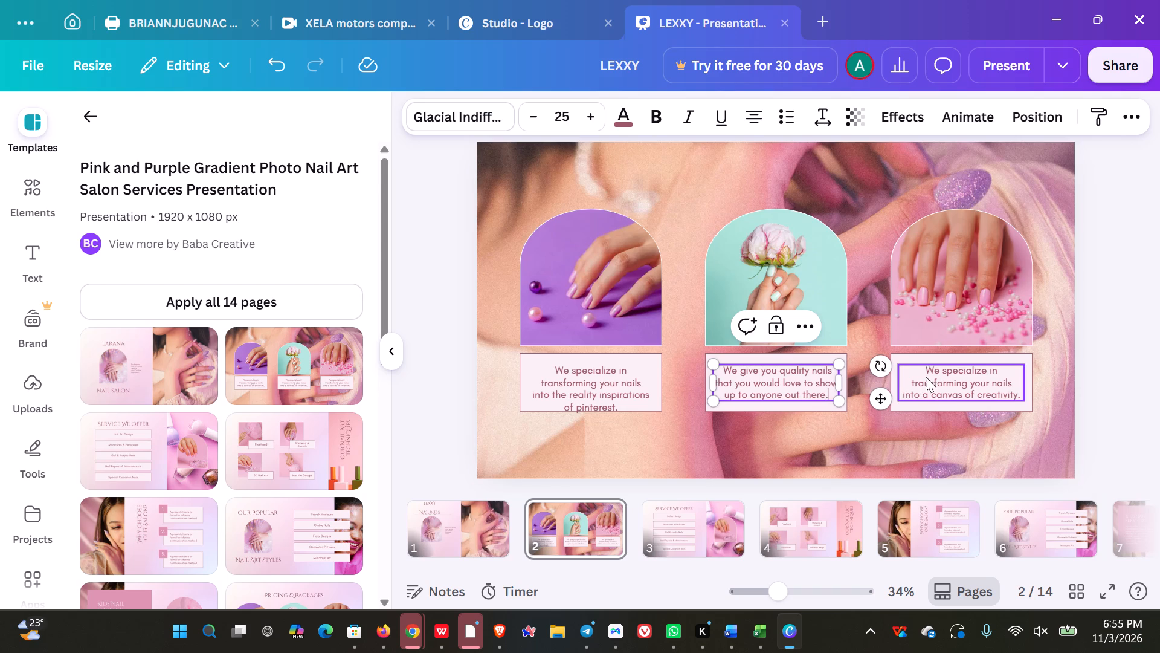
# Replace the caption under the third arched photo with "We do not only do nails for the sake we do it out of passion".
pyautogui.click(932, 369)
pyautogui.click(932, 369)
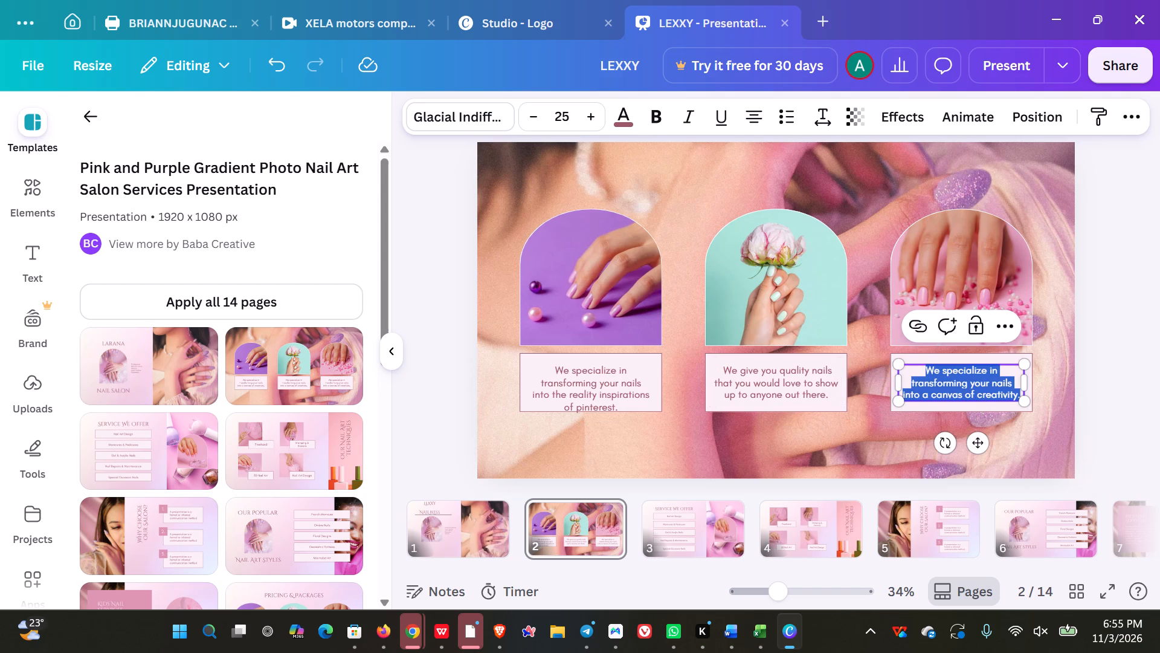
pyautogui.write('WE')
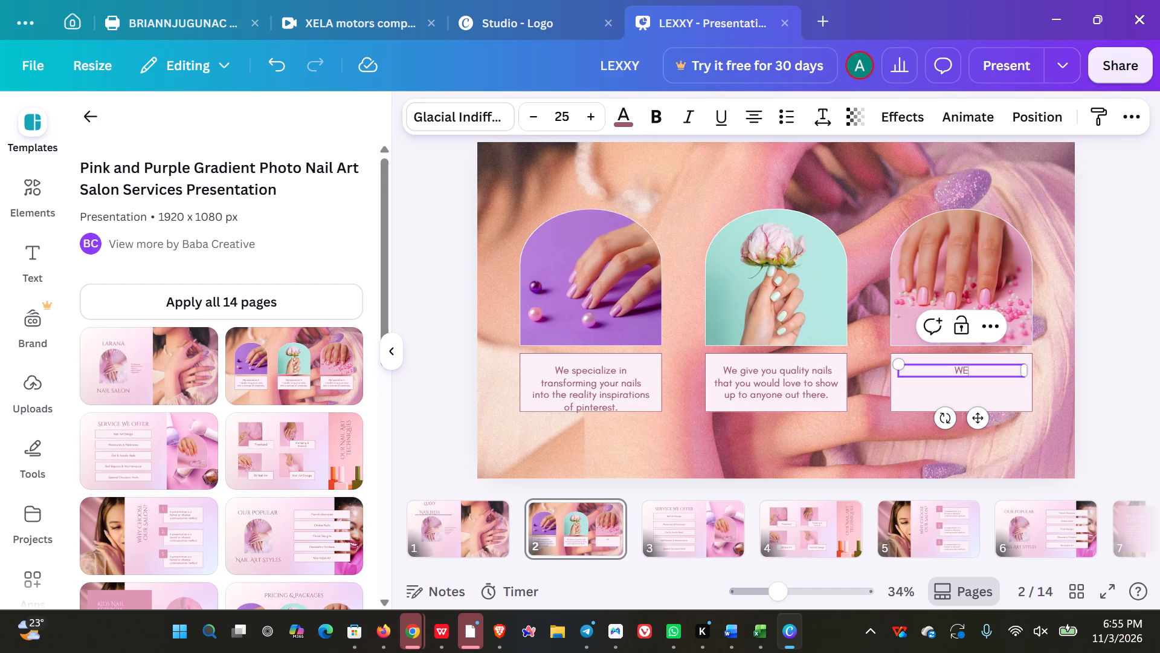
pyautogui.write('e don')
pyautogui.write("'t")
pyautogui.press('BackSpace')
pyautogui.press('BackSpace')
pyautogui.press('BackSpace')
pyautogui.press('space')
pyautogui.write('not on;')
pyautogui.press('BackSpace')
pyautogui.press('l')
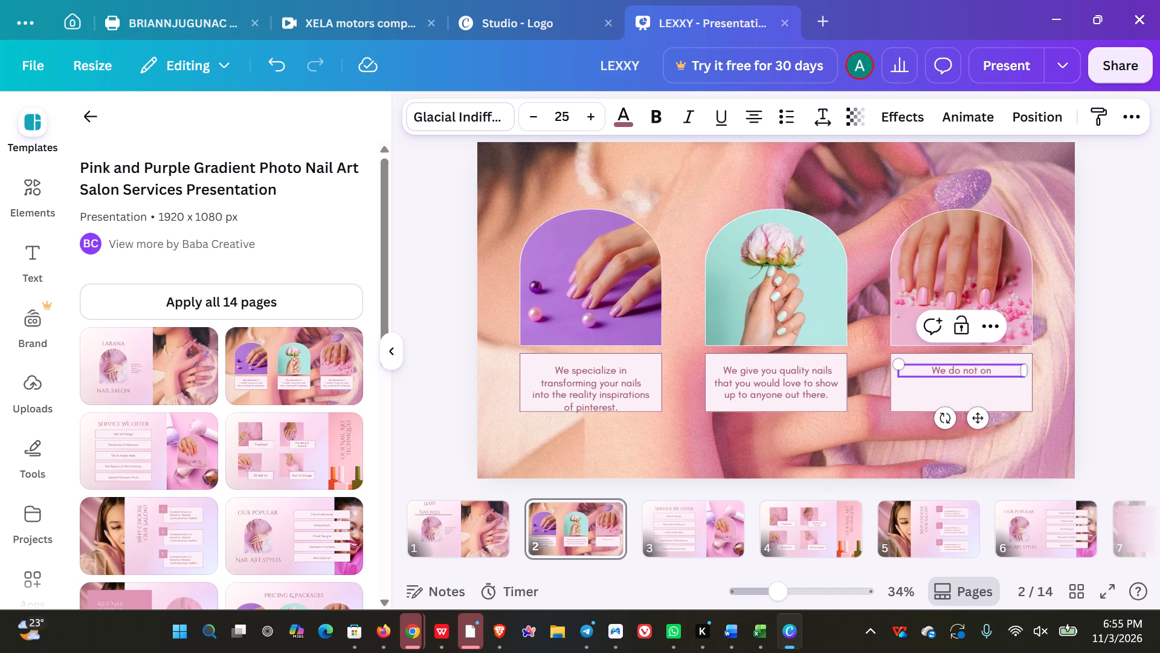
pyautogui.write('y do nails for th')
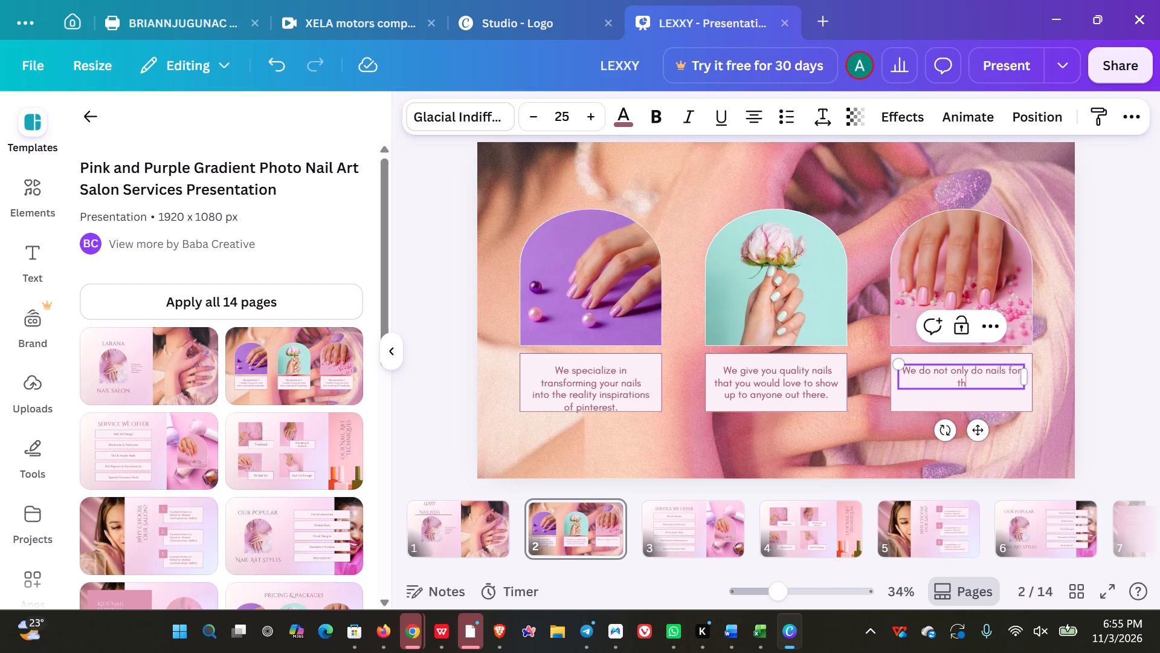
pyautogui.write('e sake we doi')
pyautogui.press('space')
pyautogui.press('BackSpace')
pyautogui.press('BackSpace')
pyautogui.press('space')
pyautogui.write('it out og')
pyautogui.press('space')
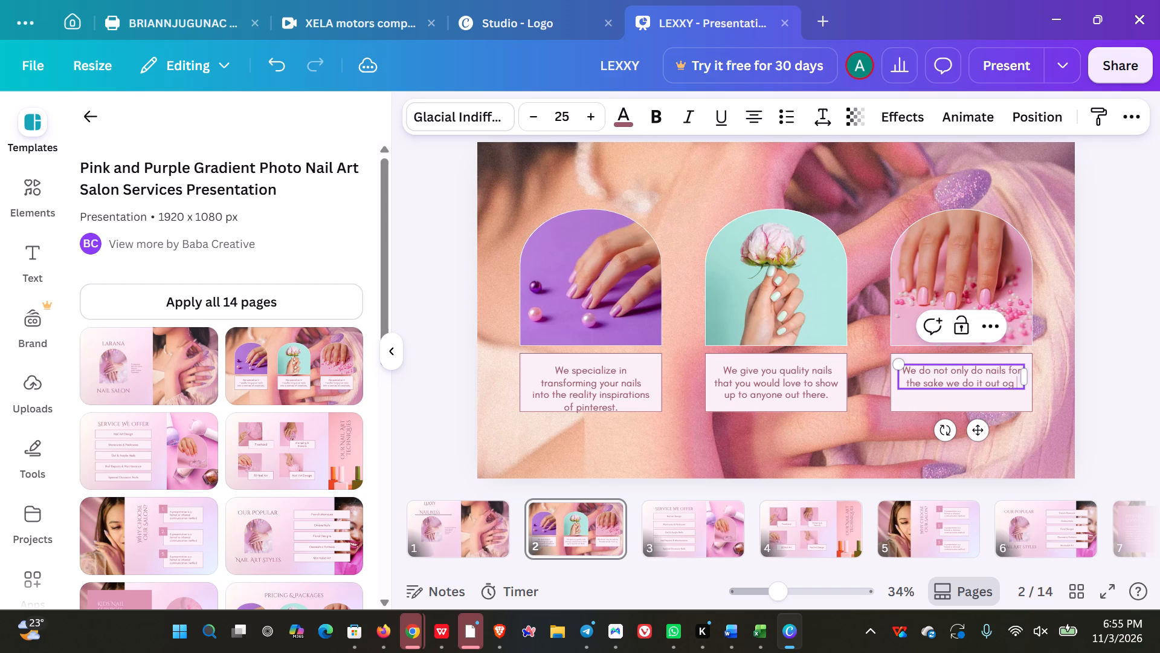
pyautogui.press('BackSpace')
pyautogui.press('BackSpace')
pyautogui.write('f passion')
pyautogui.press('space')
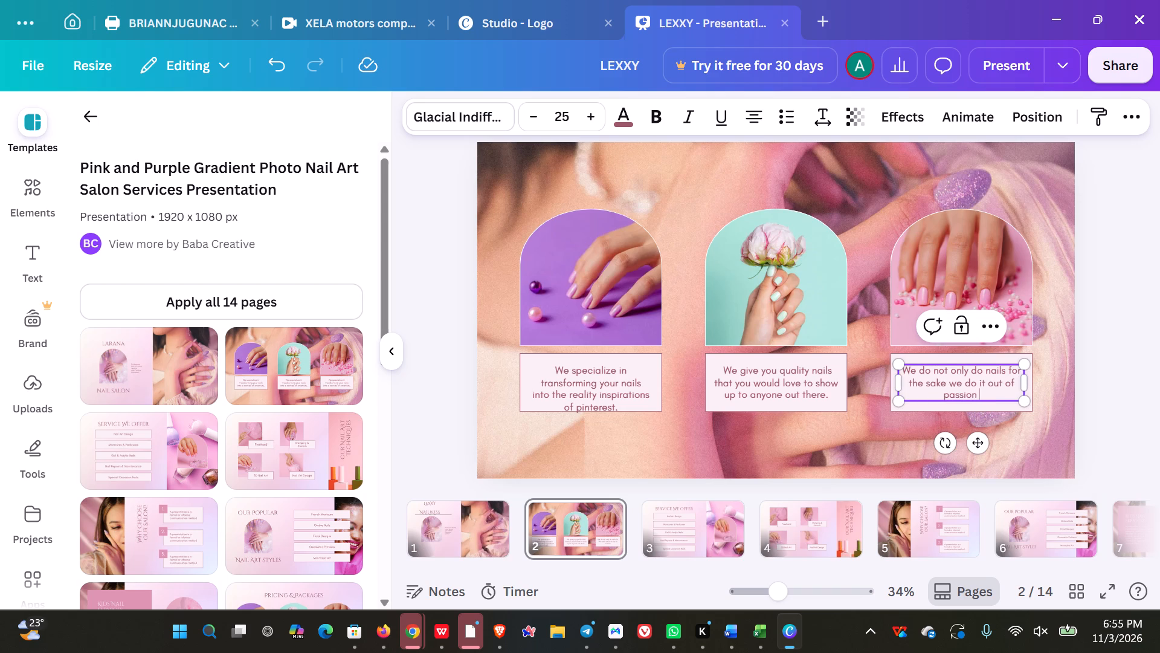
pyautogui.press('BackSpace')
# Continue the third photo's caption after "passion" with "and trigered by".
pyautogui.press('space')
pyautogui.write('and tri')
pyautogui.write('gered')
pyautogui.press('space')
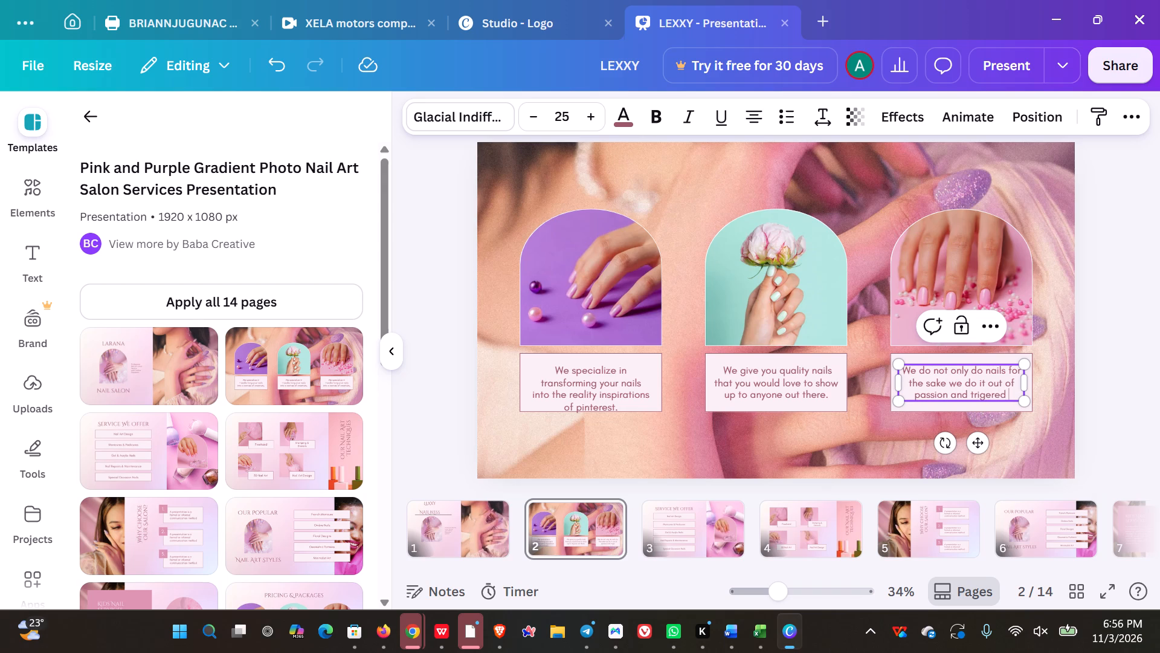
pyautogui.press('b')
pyautogui.write('y')
pyautogui.press('space')
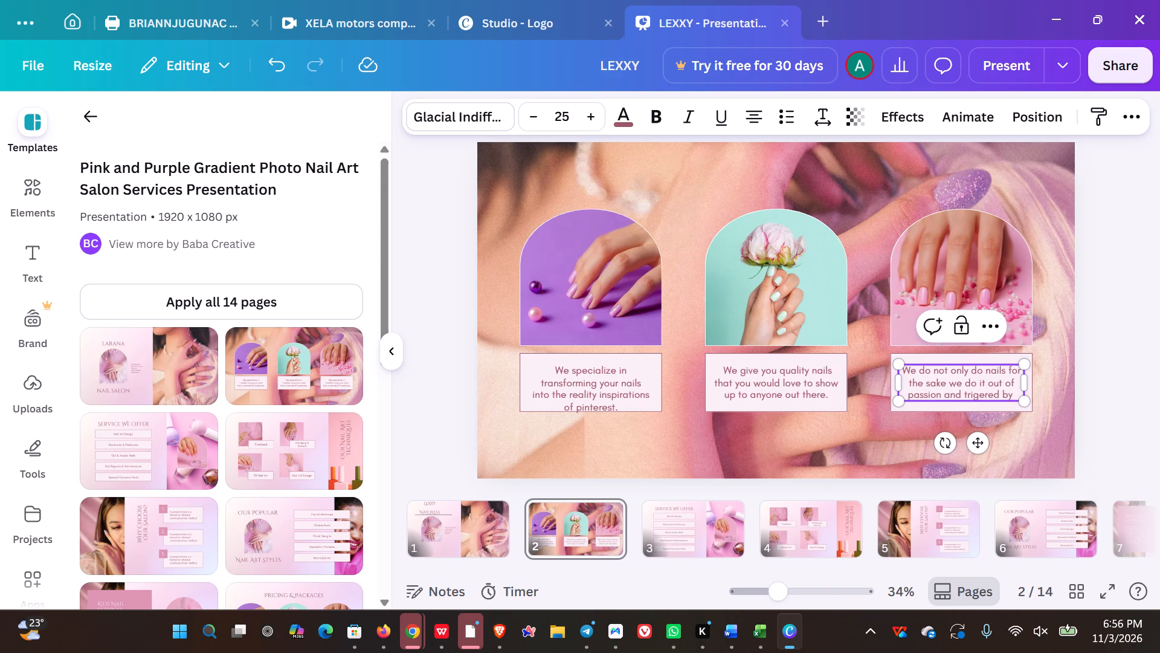
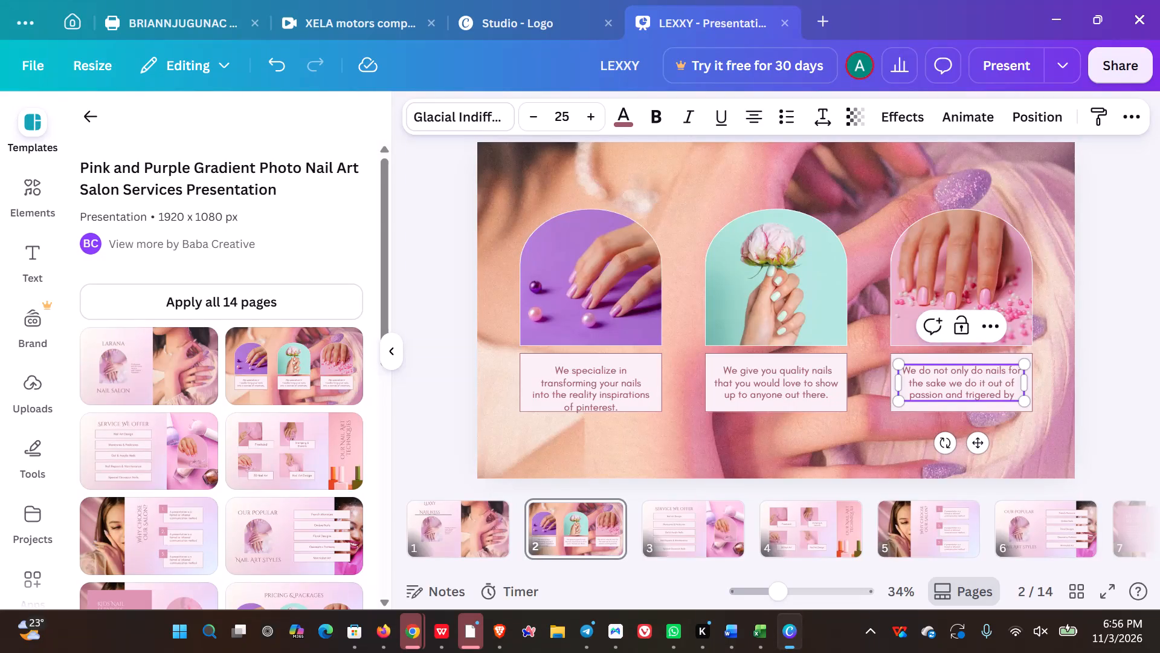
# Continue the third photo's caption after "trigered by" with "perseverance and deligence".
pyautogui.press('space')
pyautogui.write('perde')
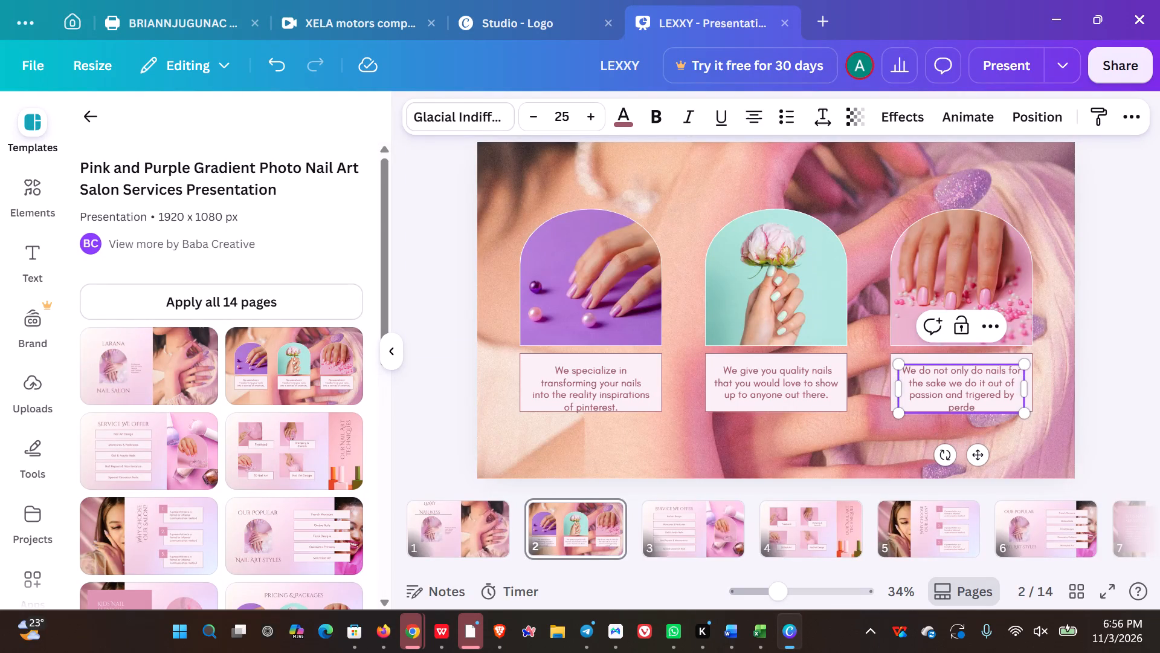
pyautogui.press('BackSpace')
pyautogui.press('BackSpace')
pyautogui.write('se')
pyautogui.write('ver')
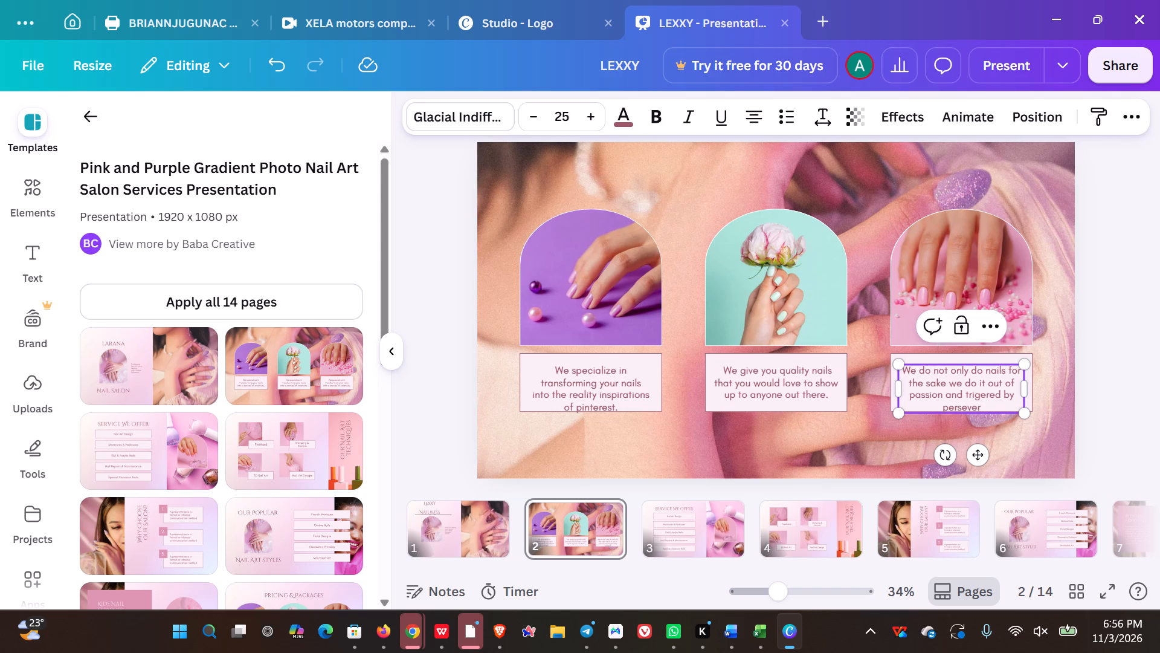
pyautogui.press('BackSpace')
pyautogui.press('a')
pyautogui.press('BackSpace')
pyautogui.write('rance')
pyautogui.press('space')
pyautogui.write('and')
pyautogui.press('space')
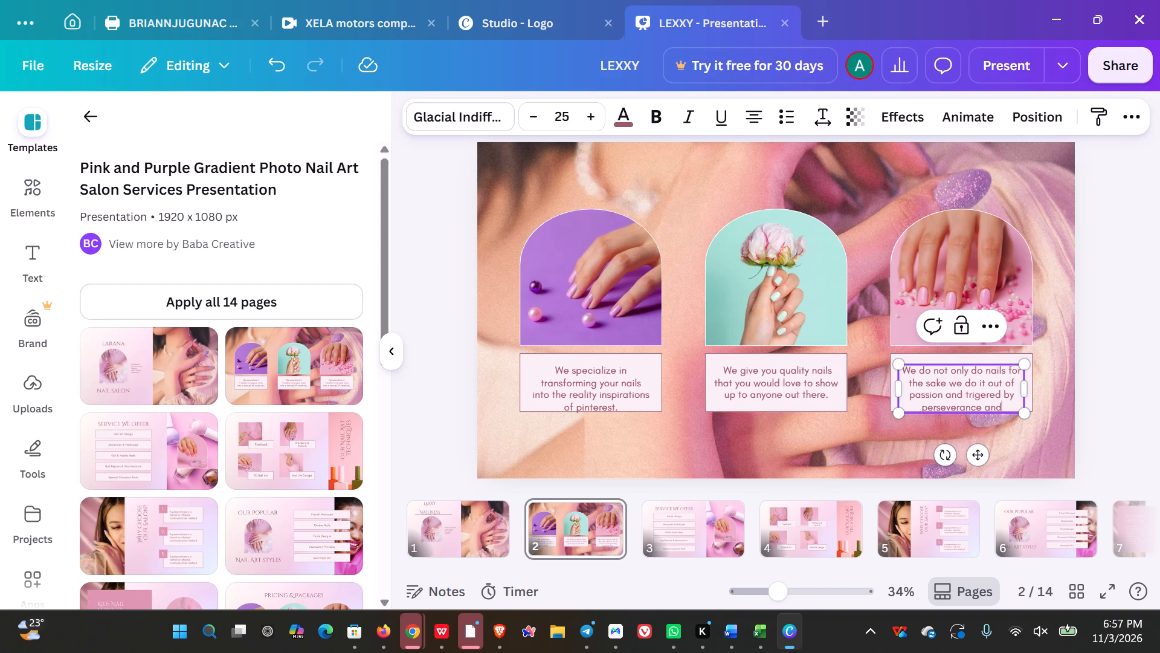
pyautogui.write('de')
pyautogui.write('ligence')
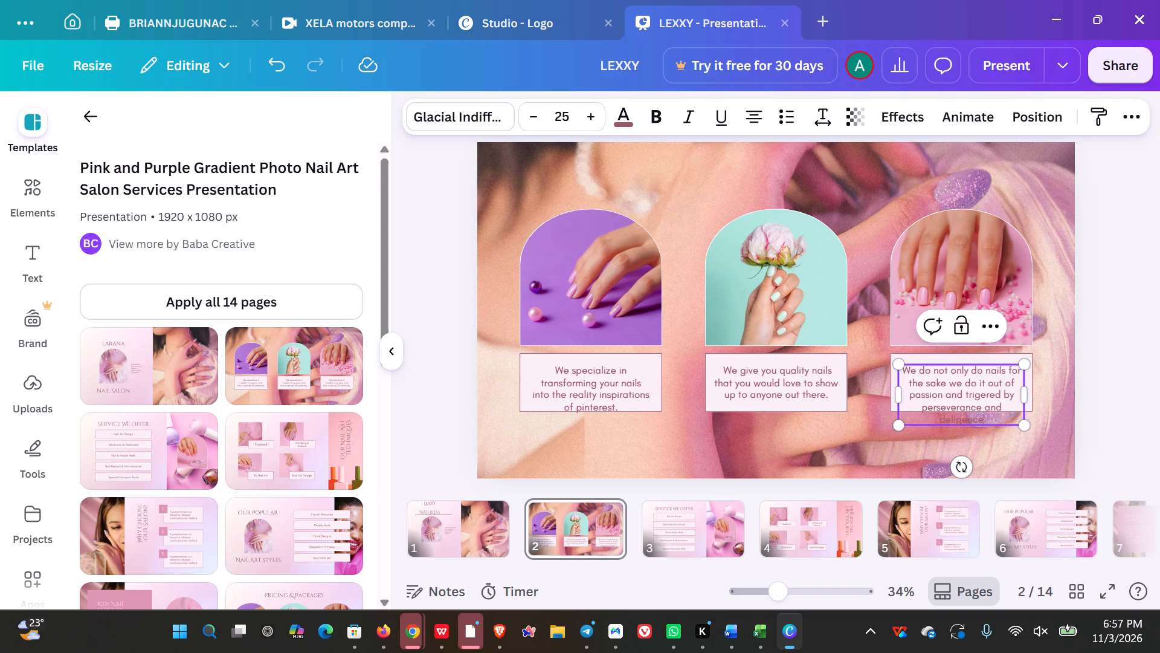
# In the third photo's caption, replace "trigered by perseverance and deligence" with "commitment.".
pyautogui.click(1000, 398)
pyautogui.click(867, 444)
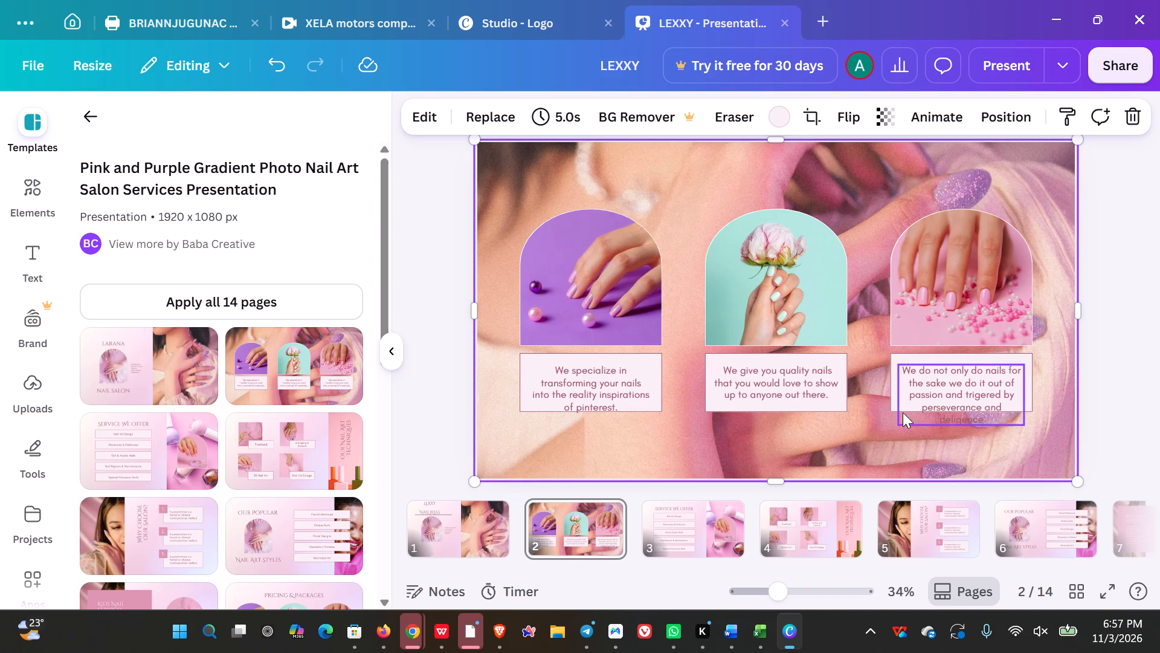
pyautogui.click(909, 407)
pyautogui.hscroll(1, 917, 409)
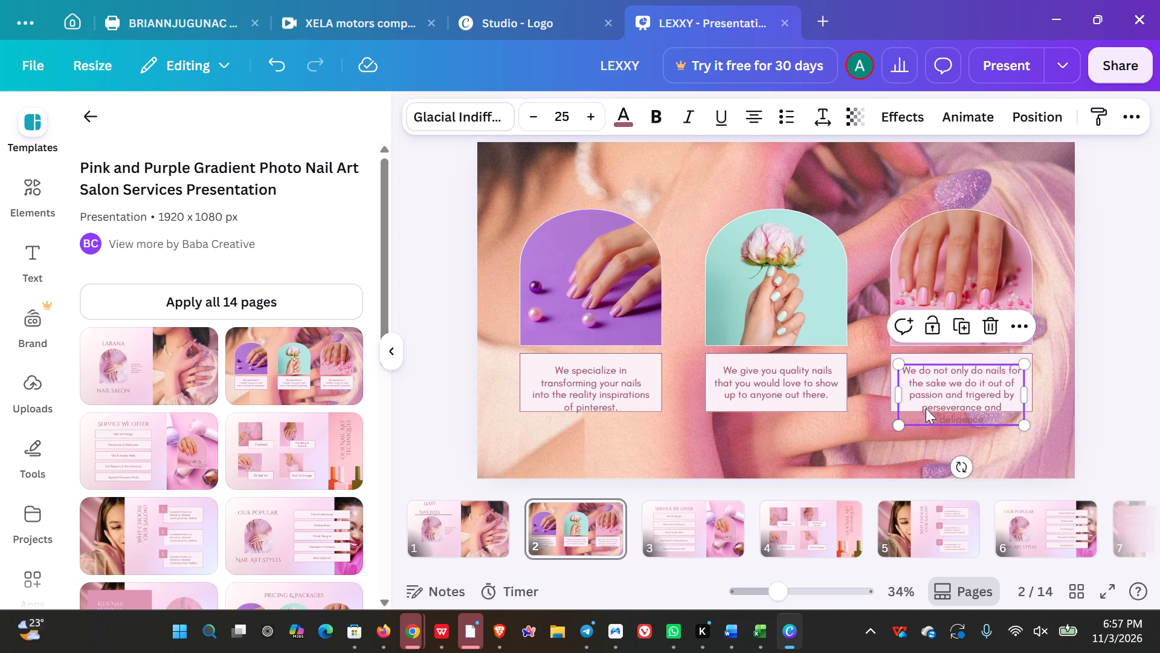
pyautogui.hscroll(1, 926, 408)
pyautogui.click(989, 412)
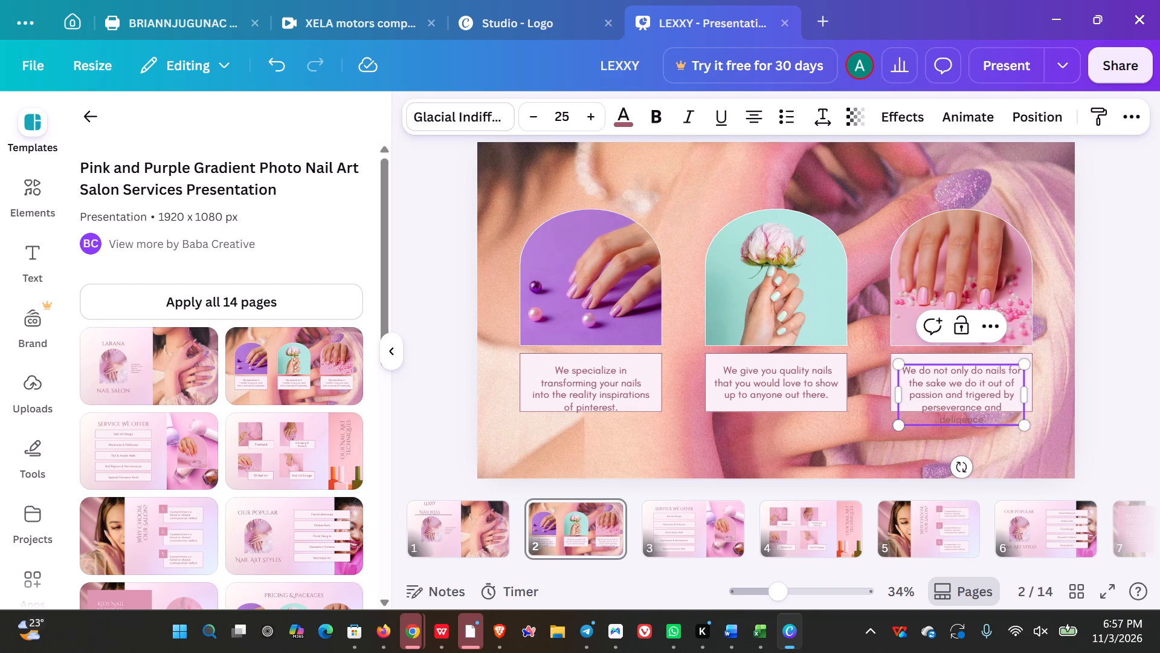
pyautogui.click(988, 419)
pyautogui.press('BackSpace')
pyautogui.press('BackSpace')
pyautogui.press('BackSpace')
pyautogui.press('BackSpace')
pyautogui.press('BackSpace')
pyautogui.press('BackSpace')
pyautogui.press('BackSpace')
pyautogui.press('BackSpace')
pyautogui.press('BackSpace')
pyautogui.press('BackSpace')
pyautogui.press('BackSpace')
pyautogui.press('BackSpace')
pyautogui.press('BackSpace')
pyautogui.press('BackSpace')
pyautogui.press('BackSpace')
pyautogui.press('BackSpace')
pyautogui.press('BackSpace')
pyautogui.press('BackSpace')
pyautogui.press('BackSpace')
pyautogui.press('BackSpace')
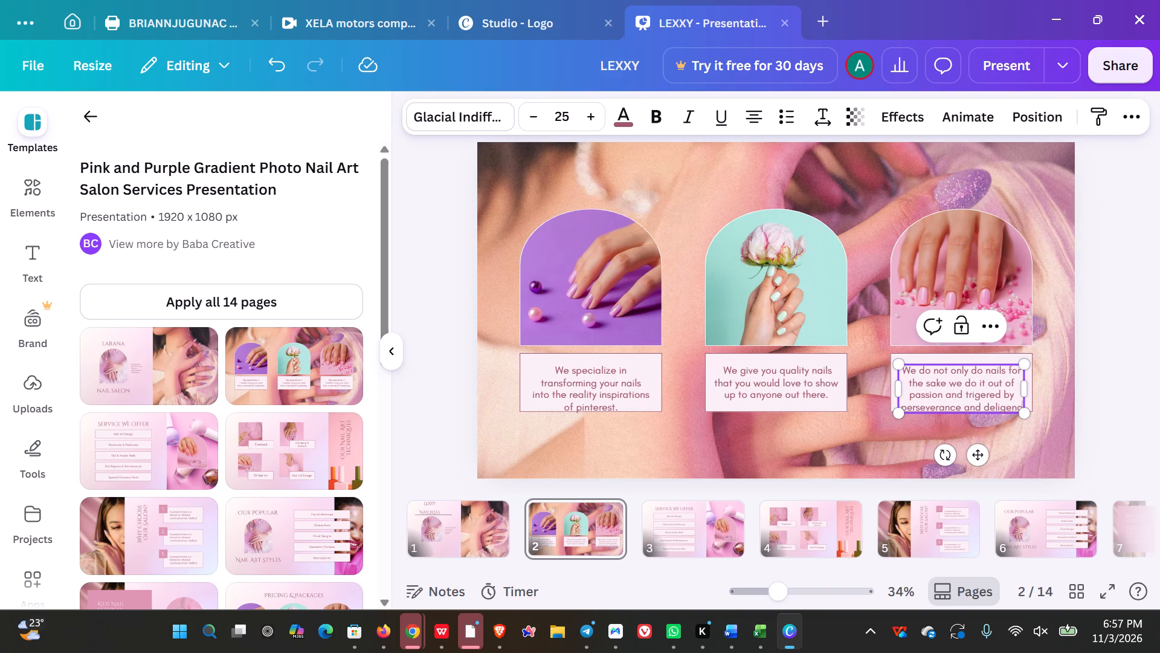
pyautogui.press('BackSpace')
pyautogui.press('BackSpace')
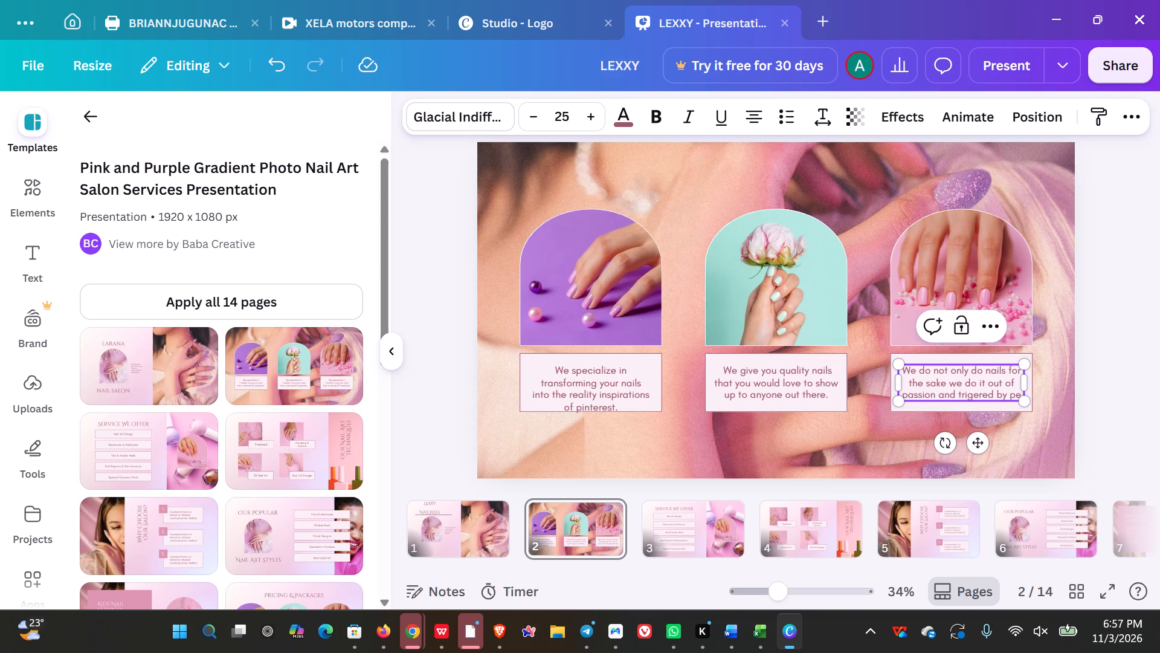
pyautogui.press('BackSpace')
pyautogui.press('BackSpace')
pyautogui.press('BackSpace')
pyautogui.press('BackSpace')
pyautogui.press('BackSpace')
pyautogui.press('BackSpace')
pyautogui.press('BackSpace')
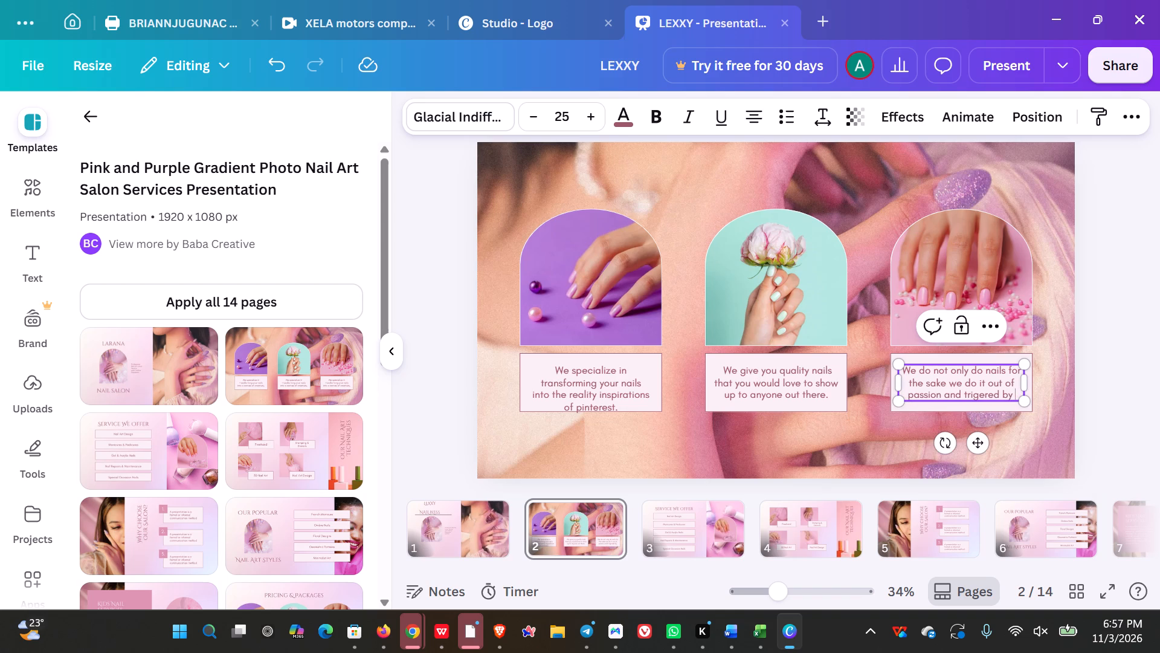
pyautogui.press('BackSpace')
pyautogui.press('BackSpace')
pyautogui.press('BackSpace')
pyautogui.press('BackSpace')
pyautogui.press('BackSpace')
pyautogui.press('BackSpace')
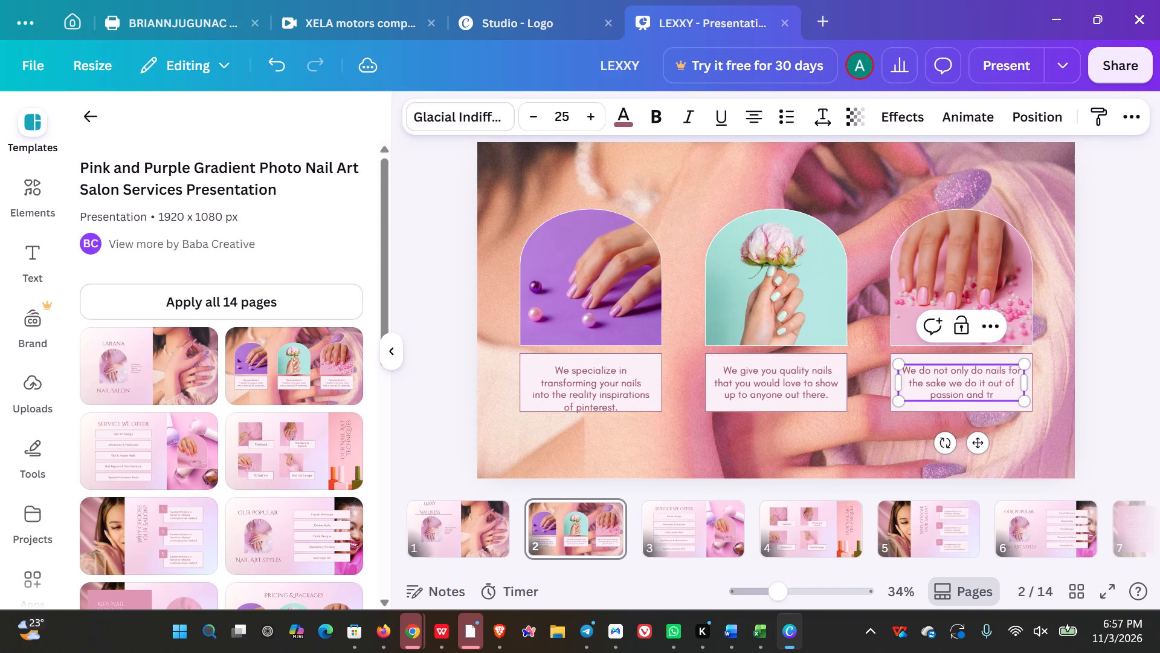
pyautogui.press('BackSpace')
pyautogui.press('BackSpace')
pyautogui.write('commi')
pyautogui.press('t')
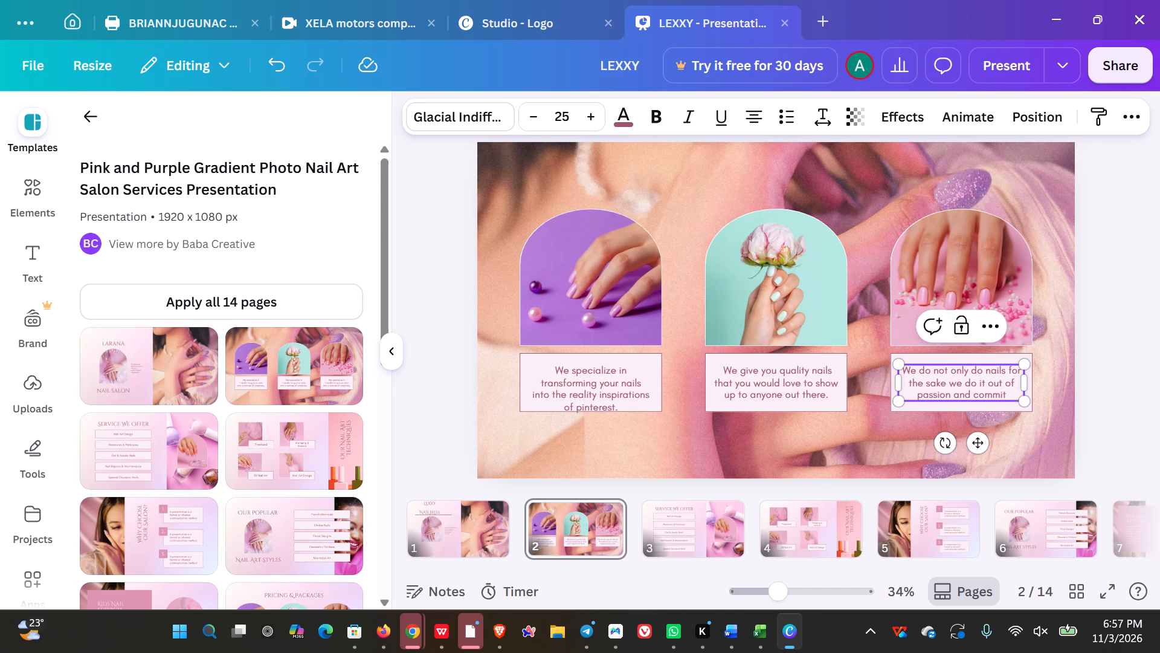
pyautogui.write('ment')
pyautogui.press('.')
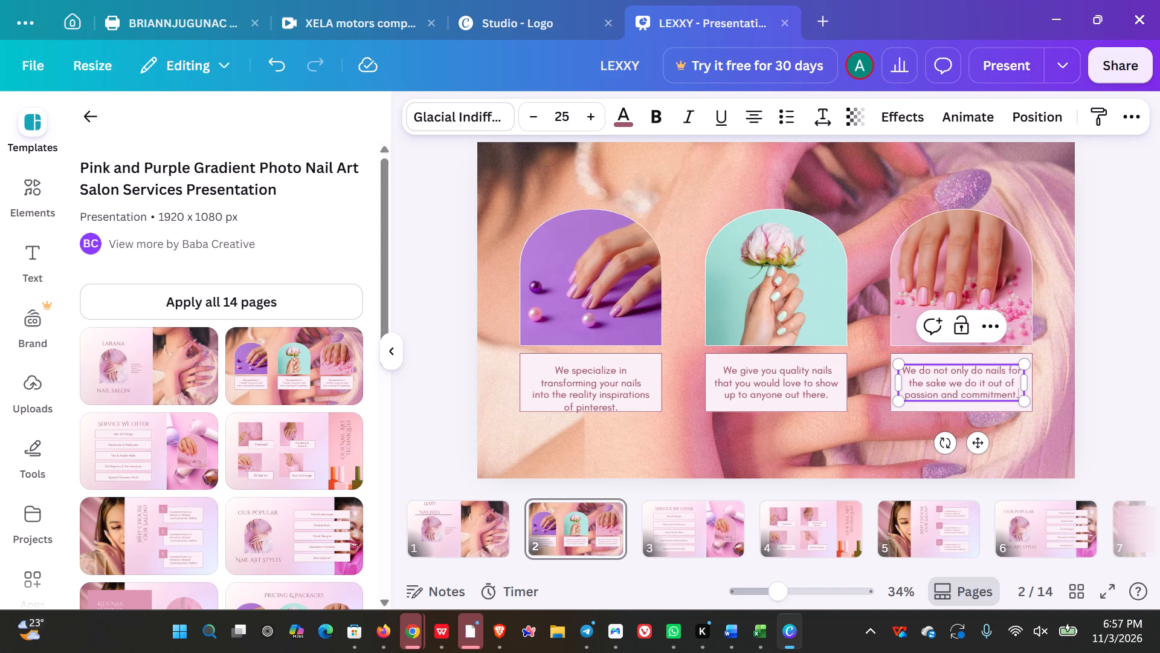
# Insert "just" before "for the sake" in the third photo's caption.
pyautogui.click(808, 408)
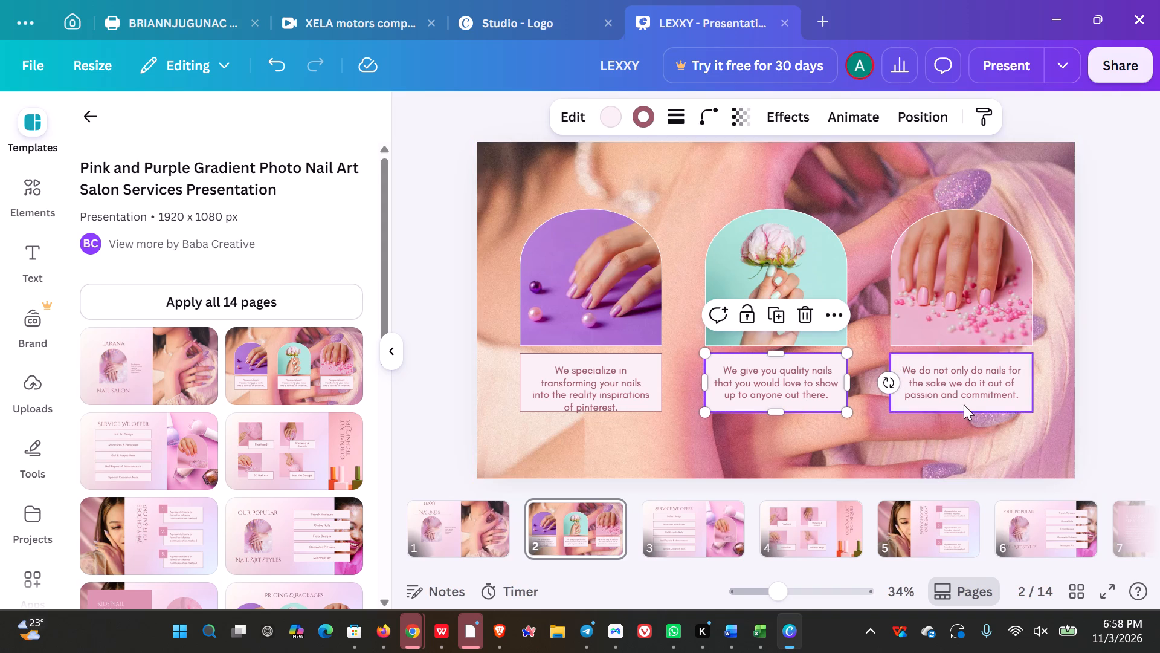
pyautogui.click(947, 381)
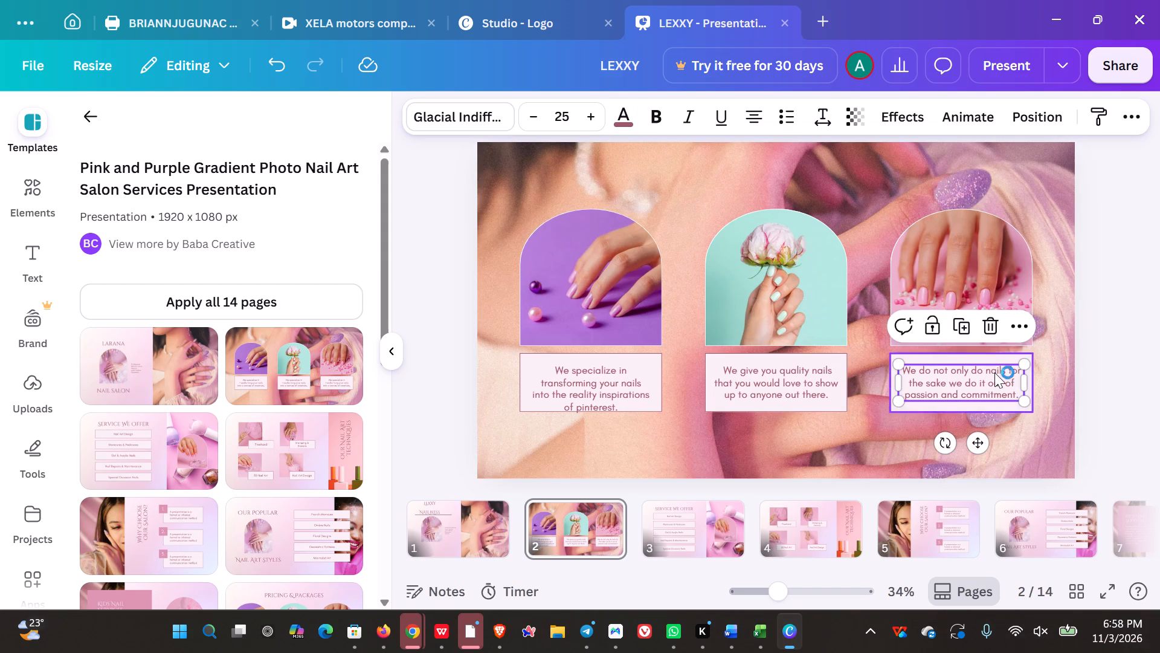
pyautogui.click(1008, 366)
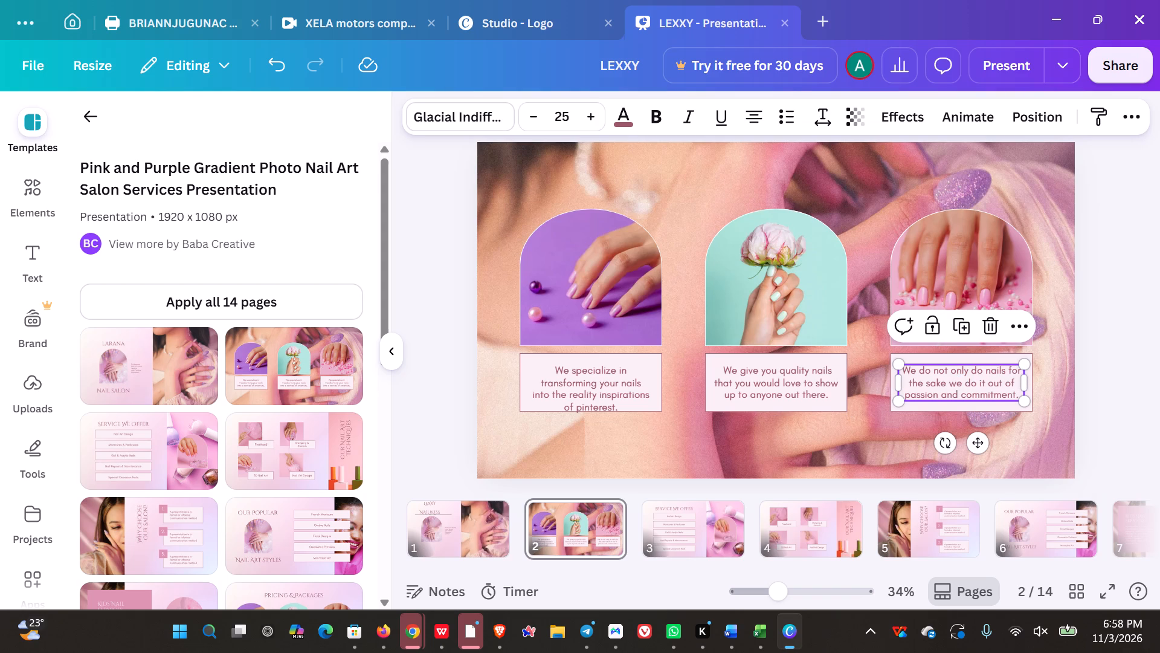
pyautogui.write('just')
pyautogui.press('space')
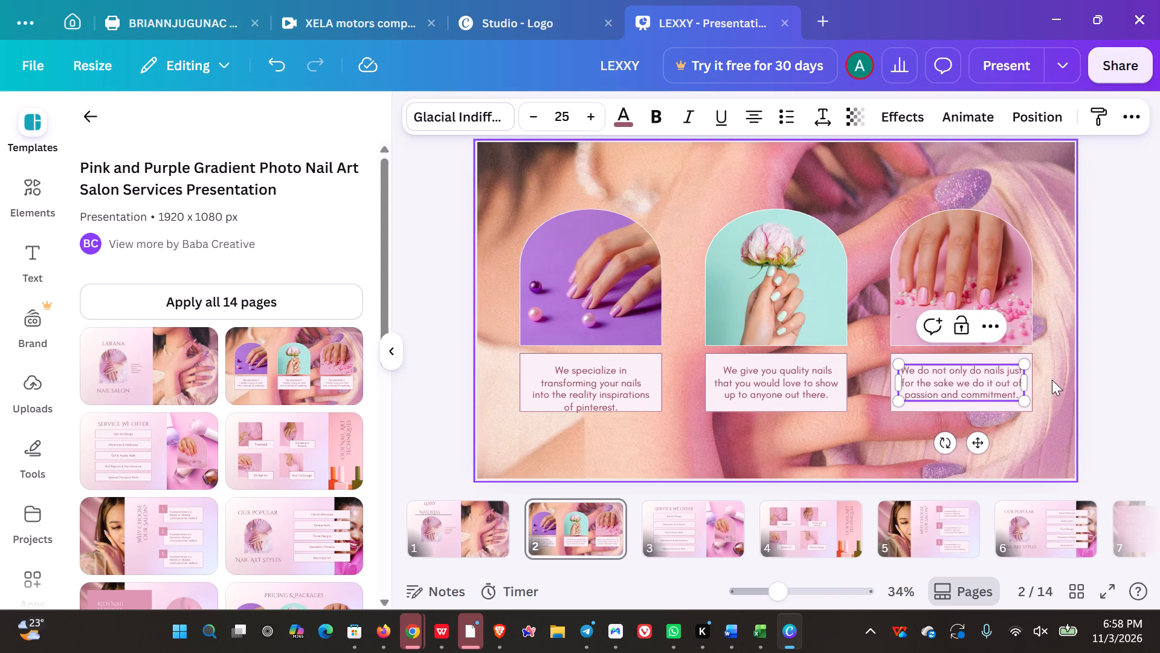
pyautogui.click(967, 395)
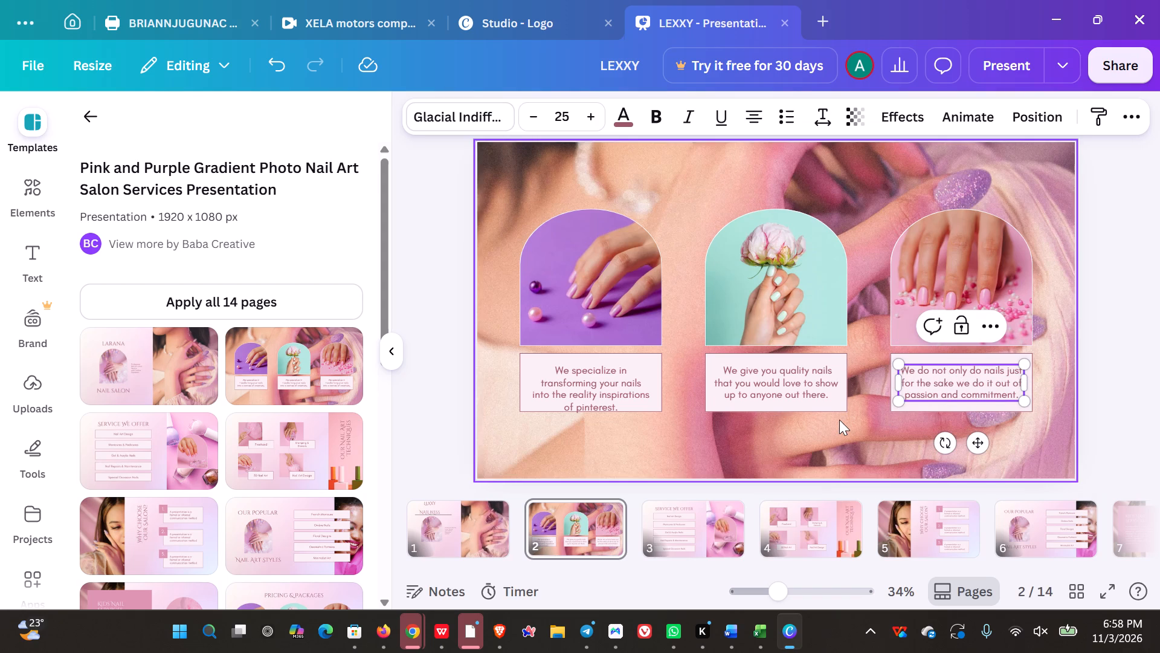
pyautogui.click(827, 420)
# Stretch the middle arched photo upward until its arch reaches past the page's top edge, keeping its width.
pyautogui.click(761, 281)
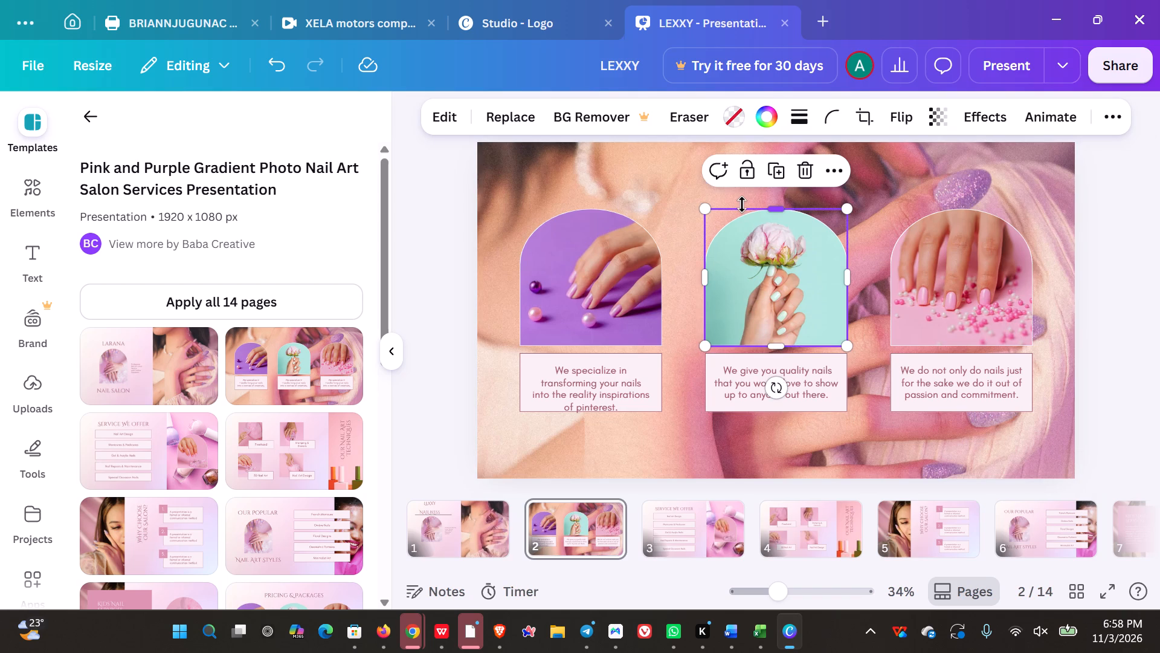
pyautogui.moveTo(742, 204); pyautogui.dragTo(738, 190)
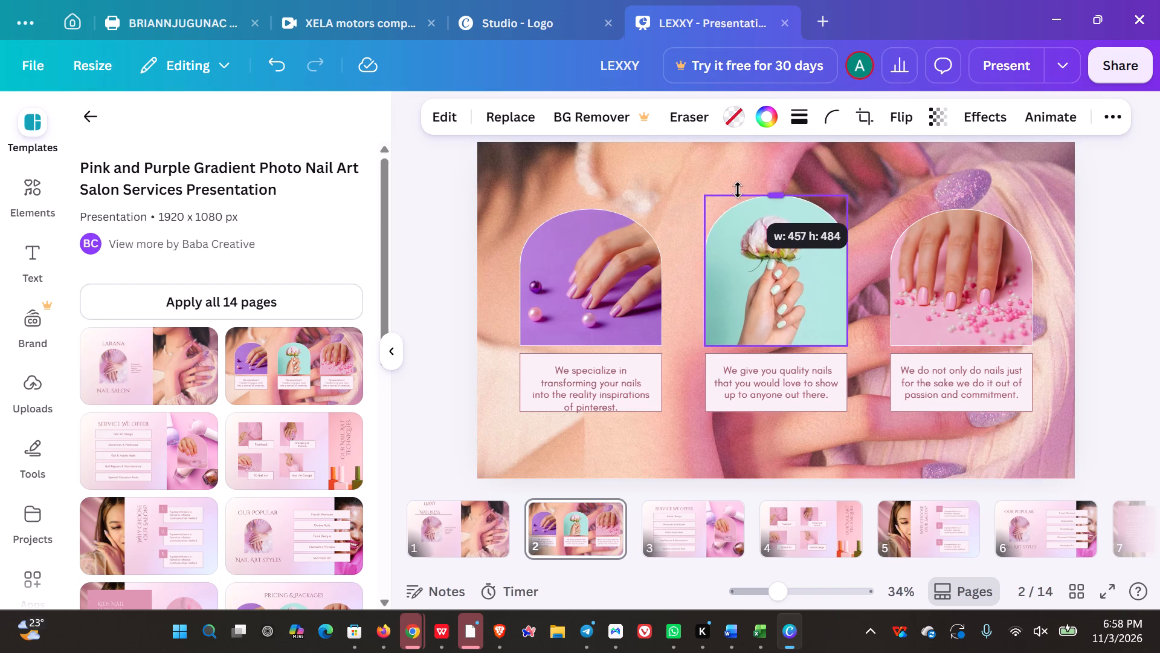
pyautogui.moveTo(738, 190); pyautogui.dragTo(726, 136)
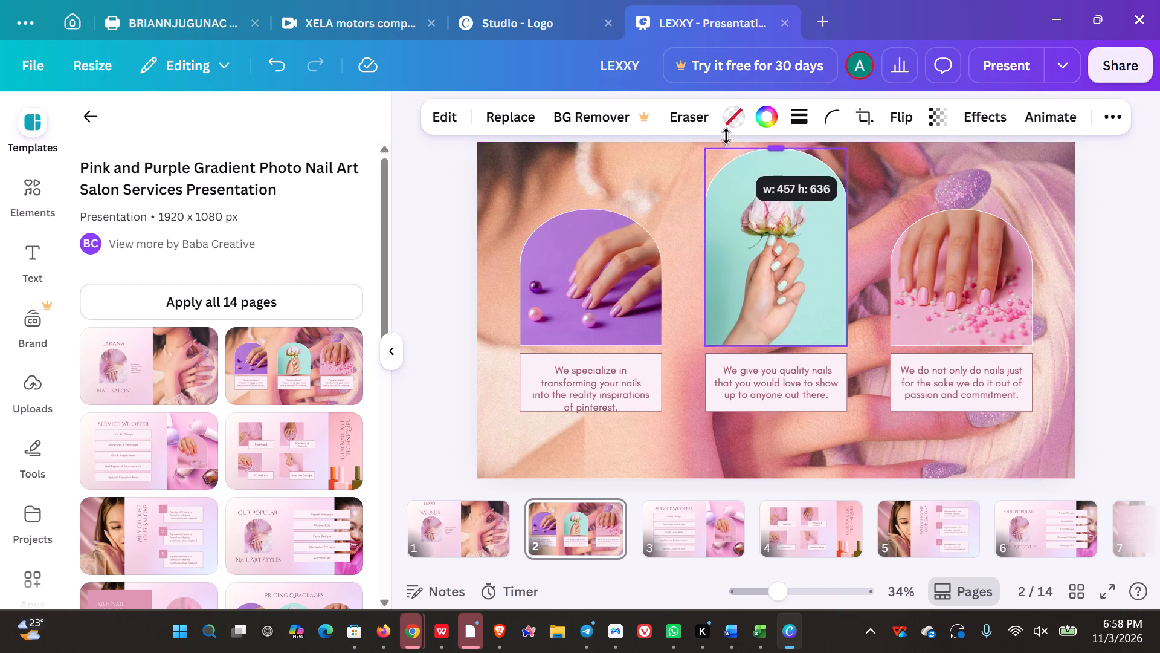
pyautogui.moveTo(726, 136); pyautogui.dragTo(726, 119)
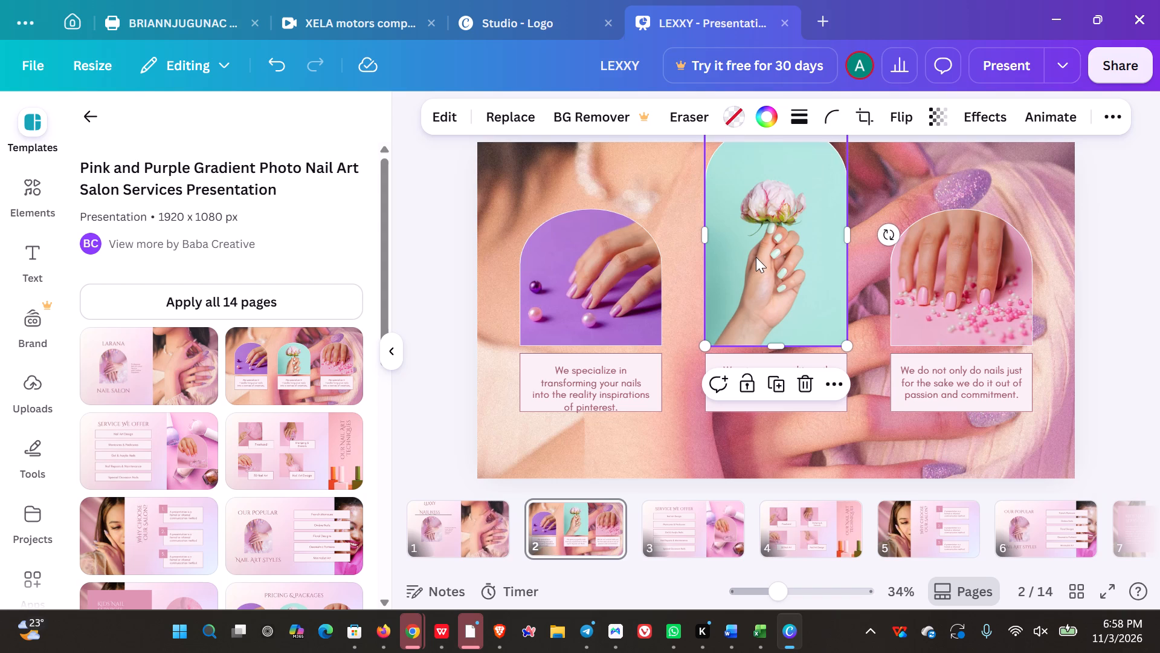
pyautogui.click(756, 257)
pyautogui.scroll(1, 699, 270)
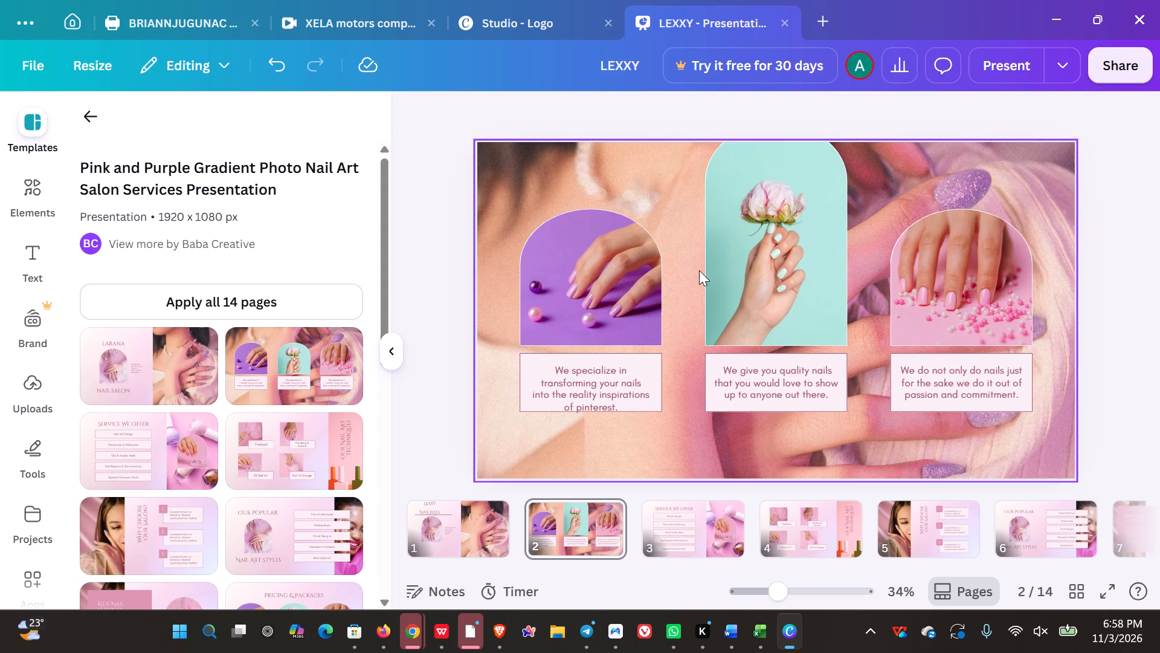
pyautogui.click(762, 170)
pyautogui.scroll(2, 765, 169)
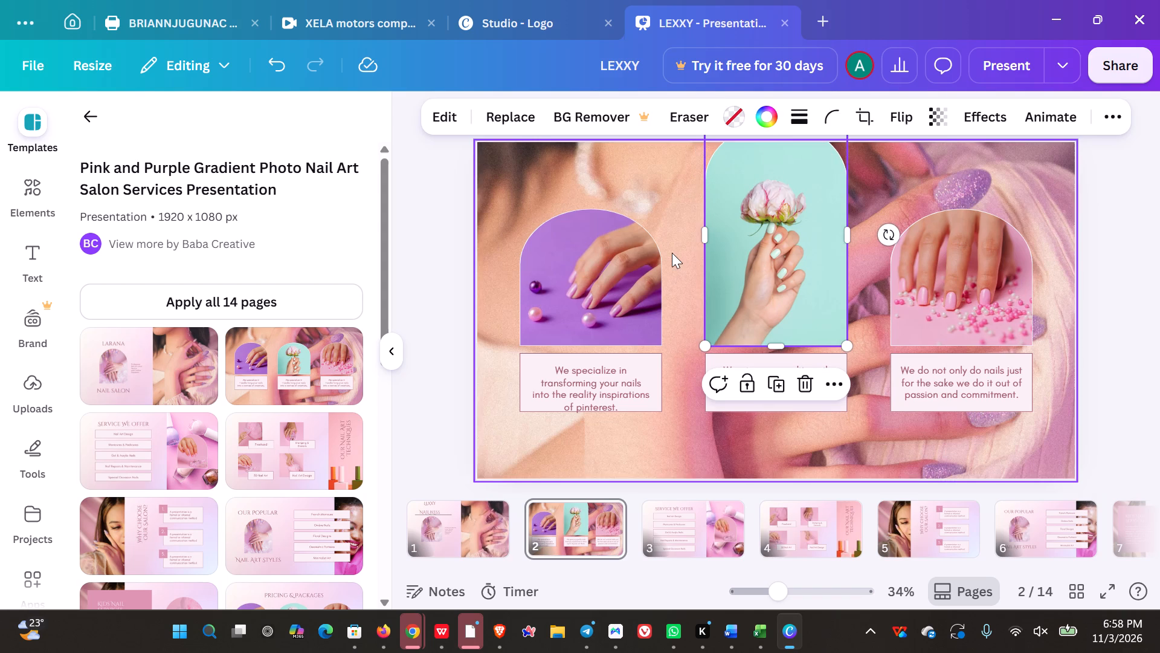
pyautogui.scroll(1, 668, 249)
# Detach the page's background photo and move it slightly upward, leaving a narrow strip free along the page's bottom edge.
pyautogui.click(668, 249)
pyautogui.scroll(1, 677, 245)
pyautogui.click(677, 245)
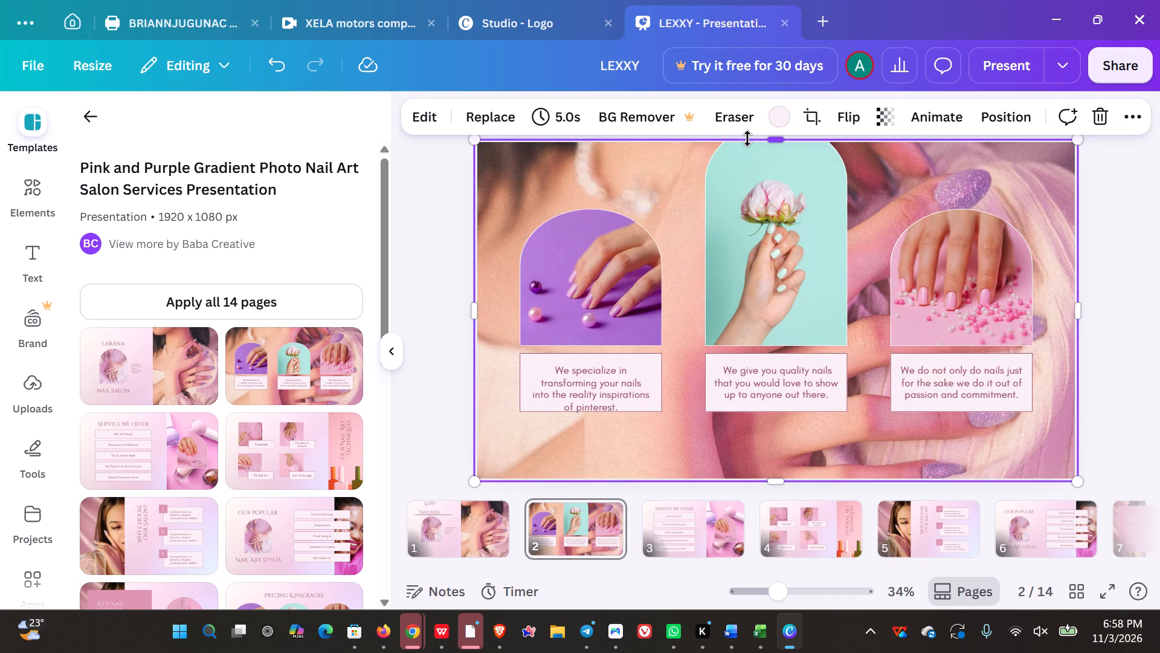
pyautogui.click(750, 143)
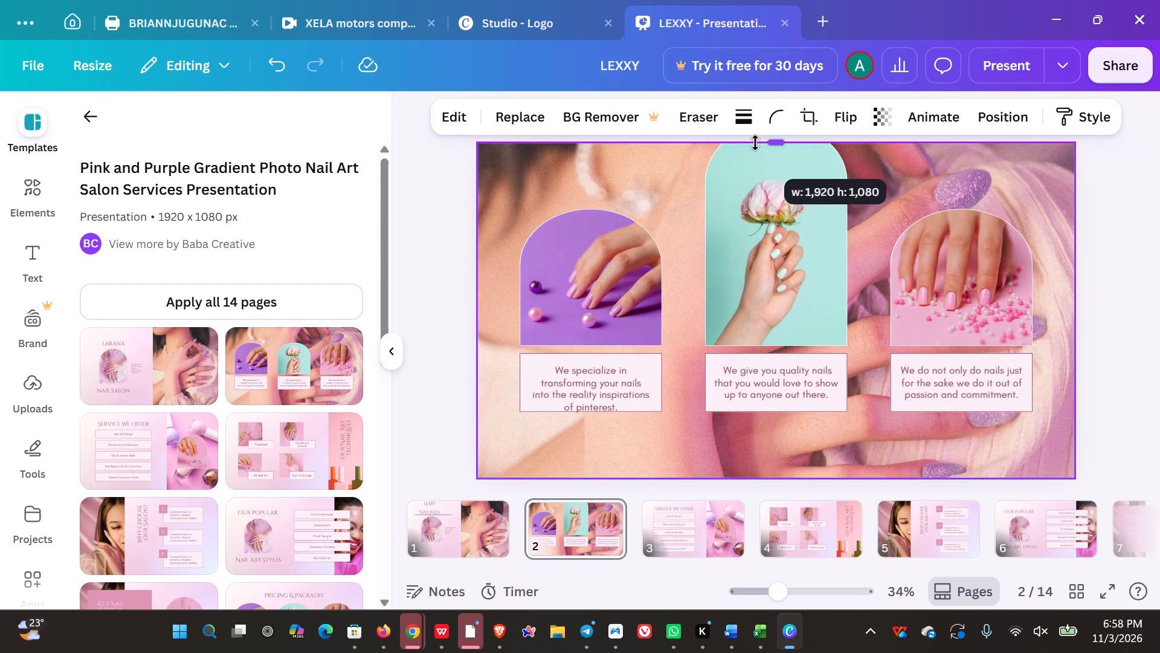
pyautogui.moveTo(743, 153); pyautogui.dragTo(747, 165)
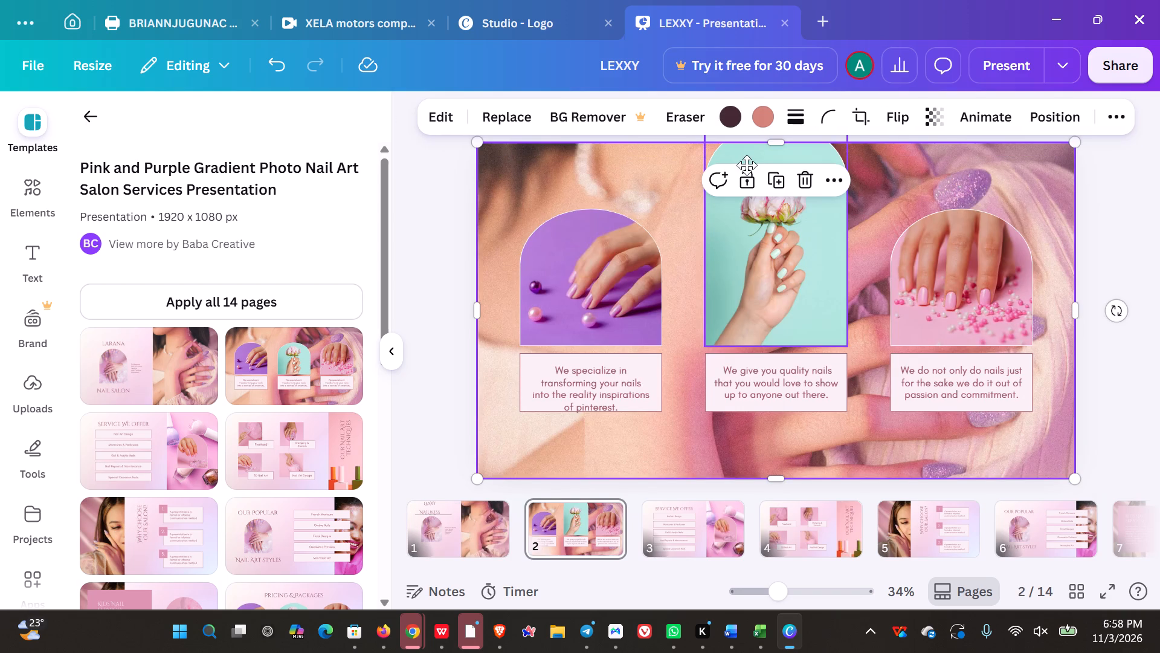
pyautogui.moveTo(747, 165); pyautogui.dragTo(747, 201)
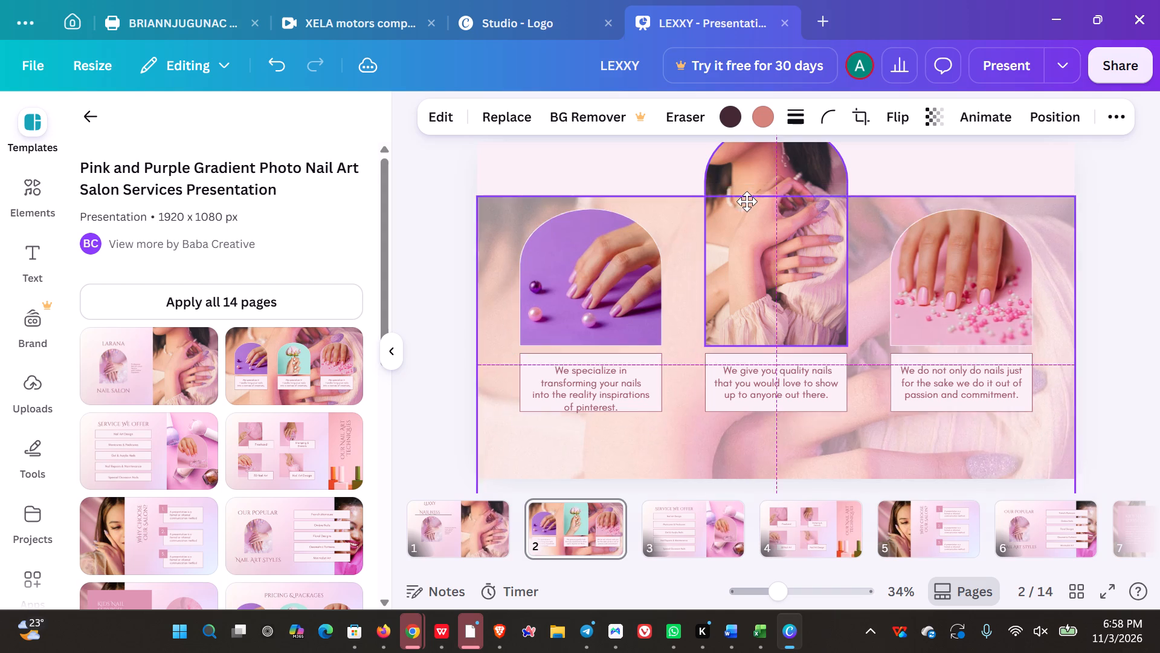
pyautogui.moveTo(747, 201); pyautogui.dragTo(739, 144)
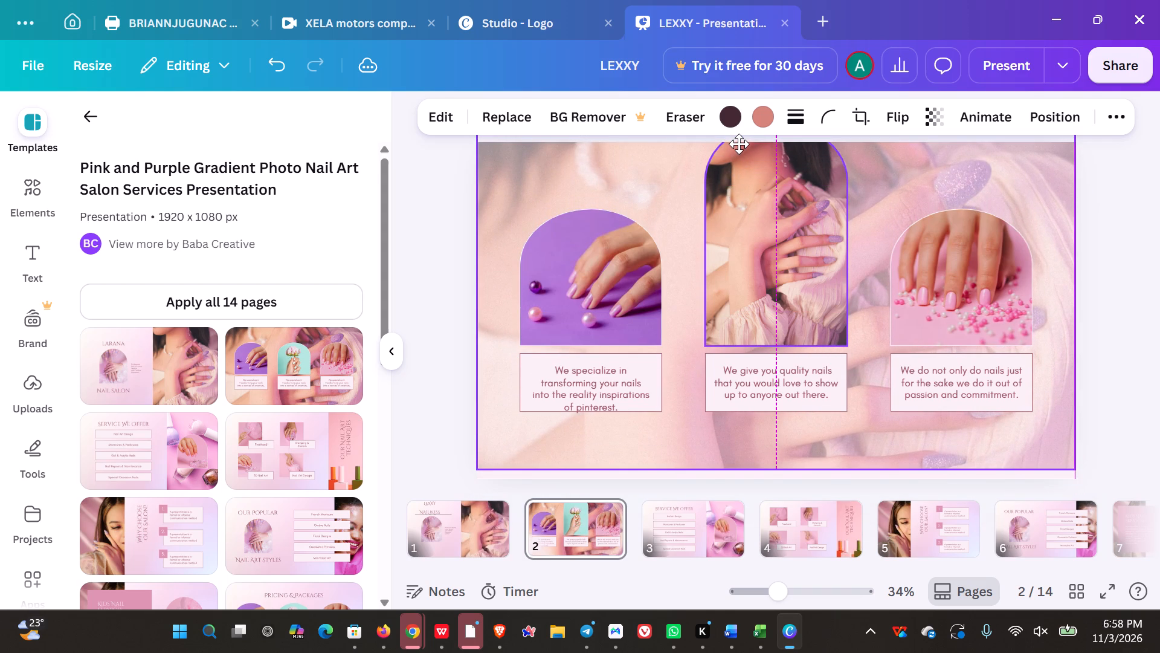
pyautogui.moveTo(739, 144); pyautogui.dragTo(739, 141)
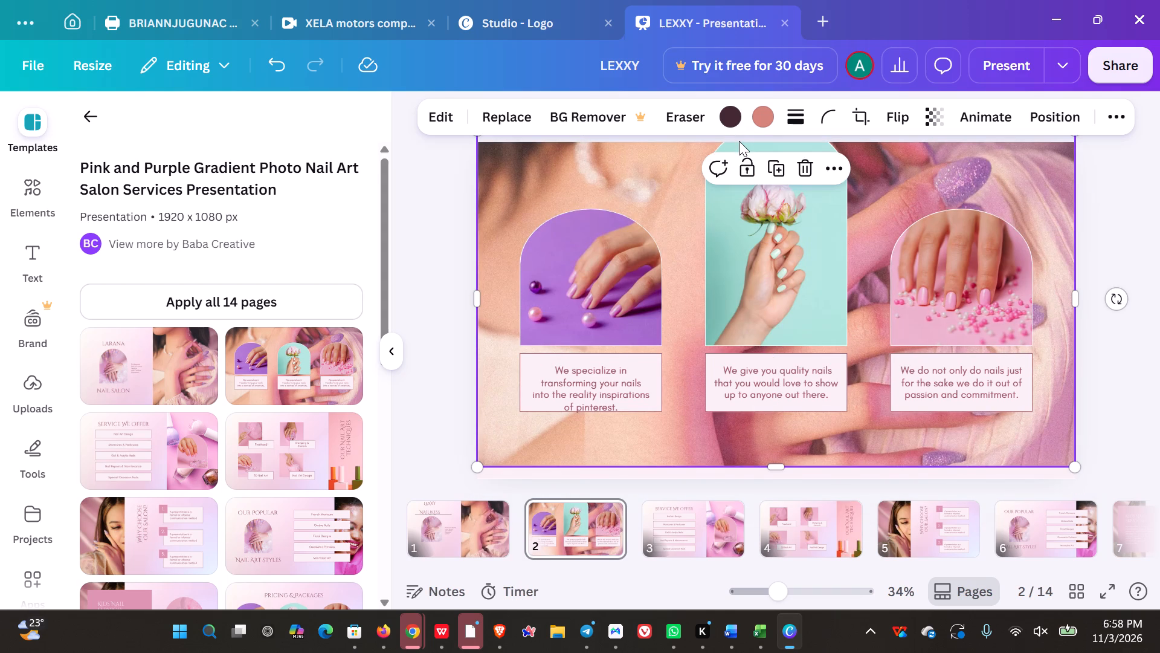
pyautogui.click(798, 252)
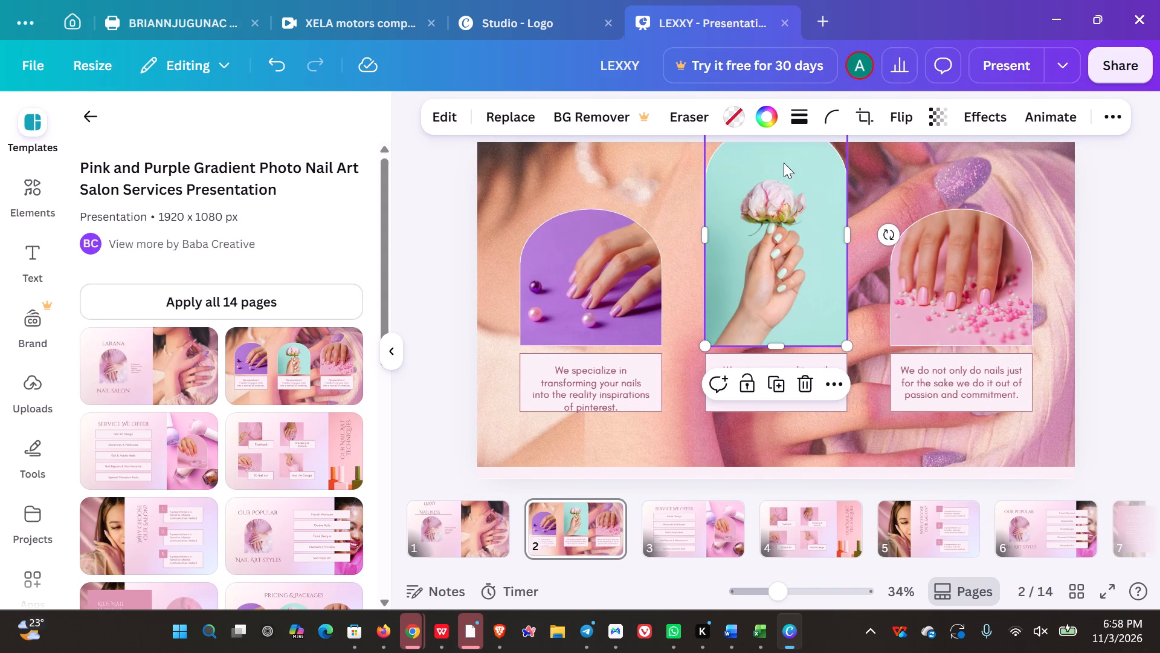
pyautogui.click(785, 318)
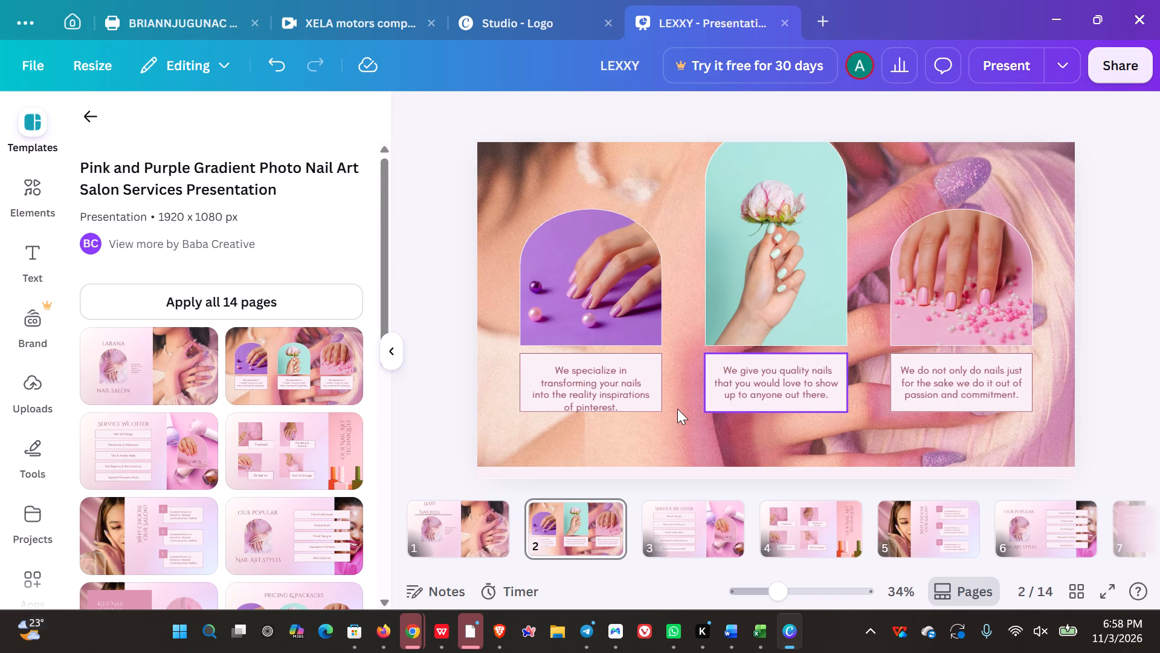
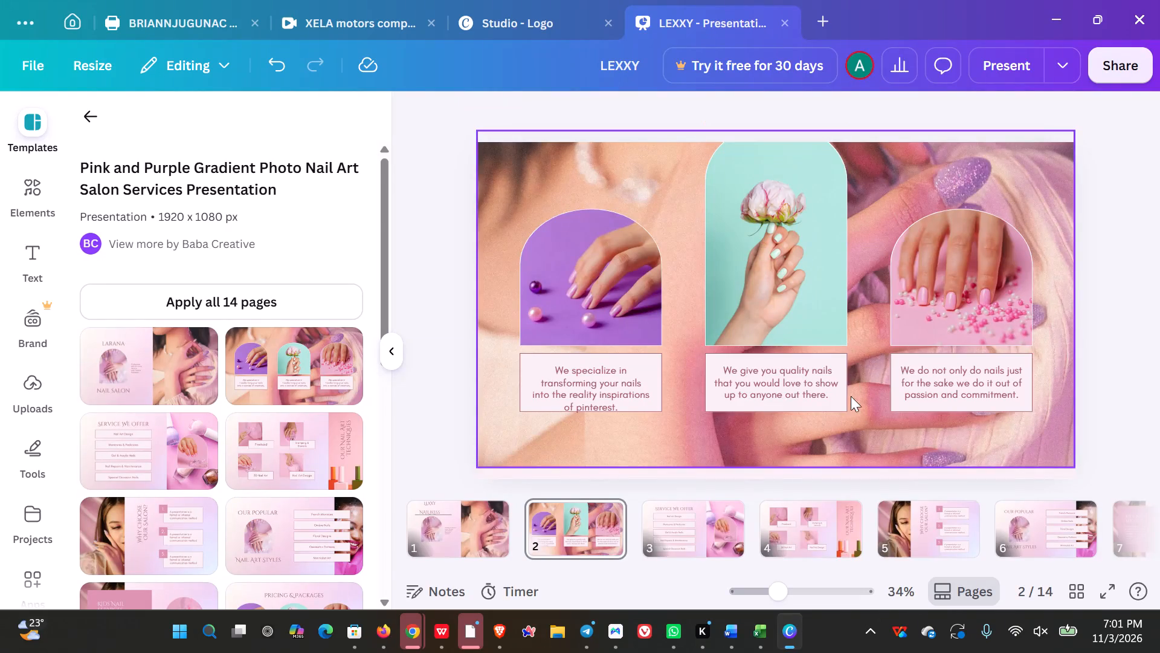
# Look through pages 3 to 7 of the presentation to review their service, technique and nail style content.
pyautogui.click(674, 546)
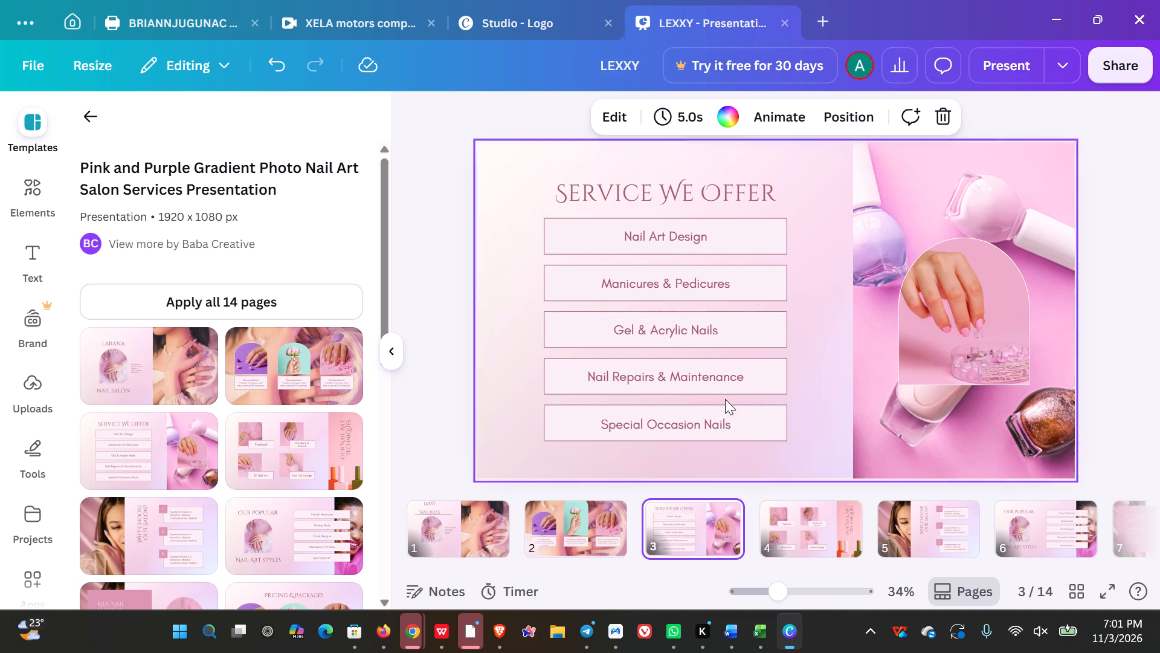
pyautogui.click(805, 512)
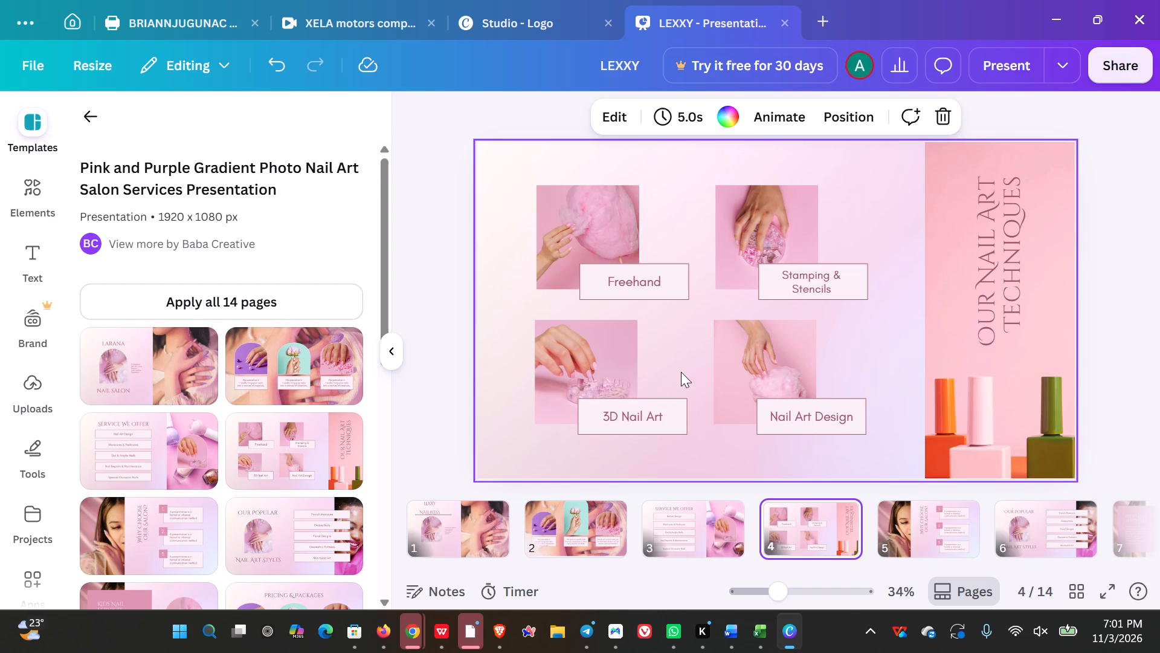
pyautogui.click(645, 289)
pyautogui.click(726, 323)
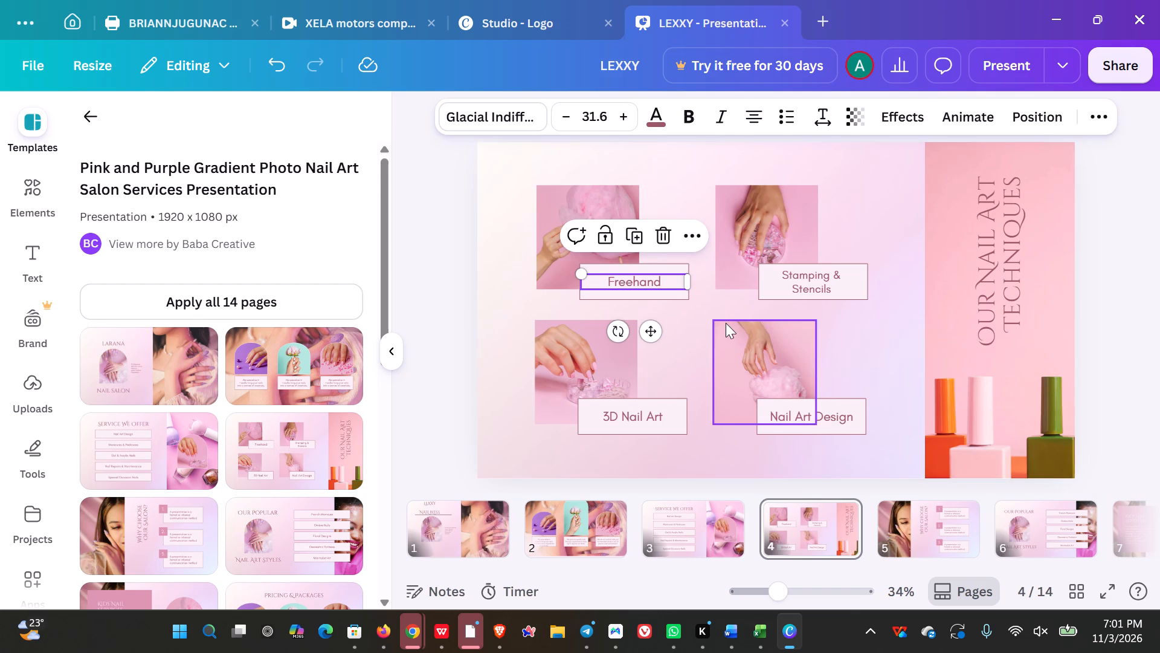
pyautogui.click(681, 337)
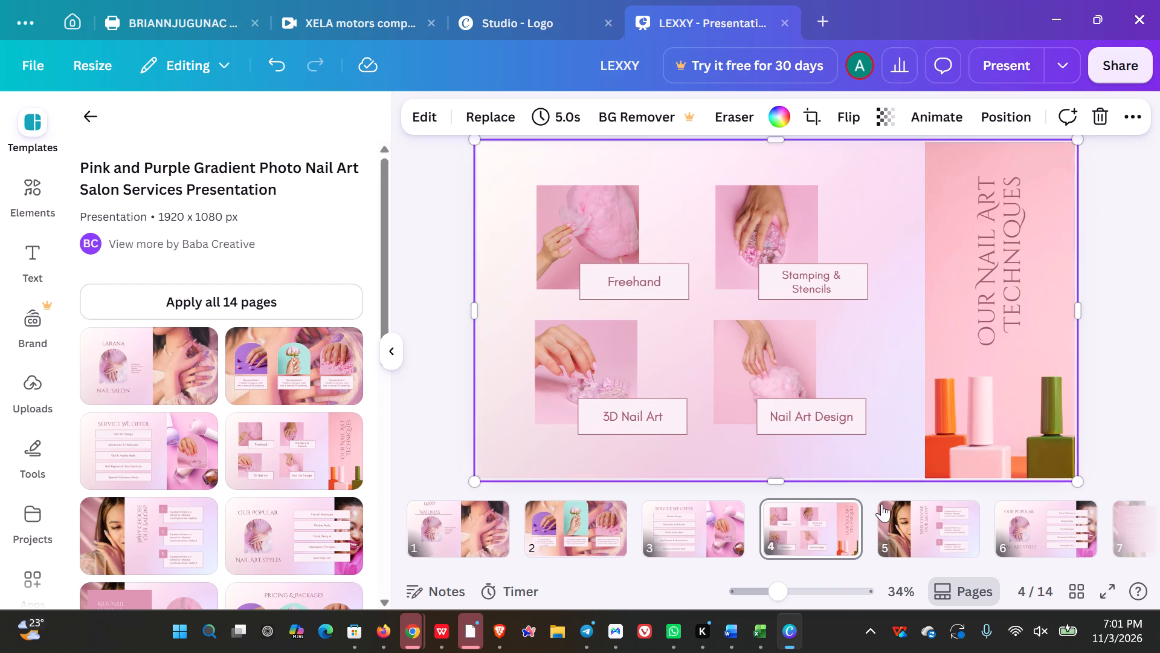
pyautogui.click(900, 518)
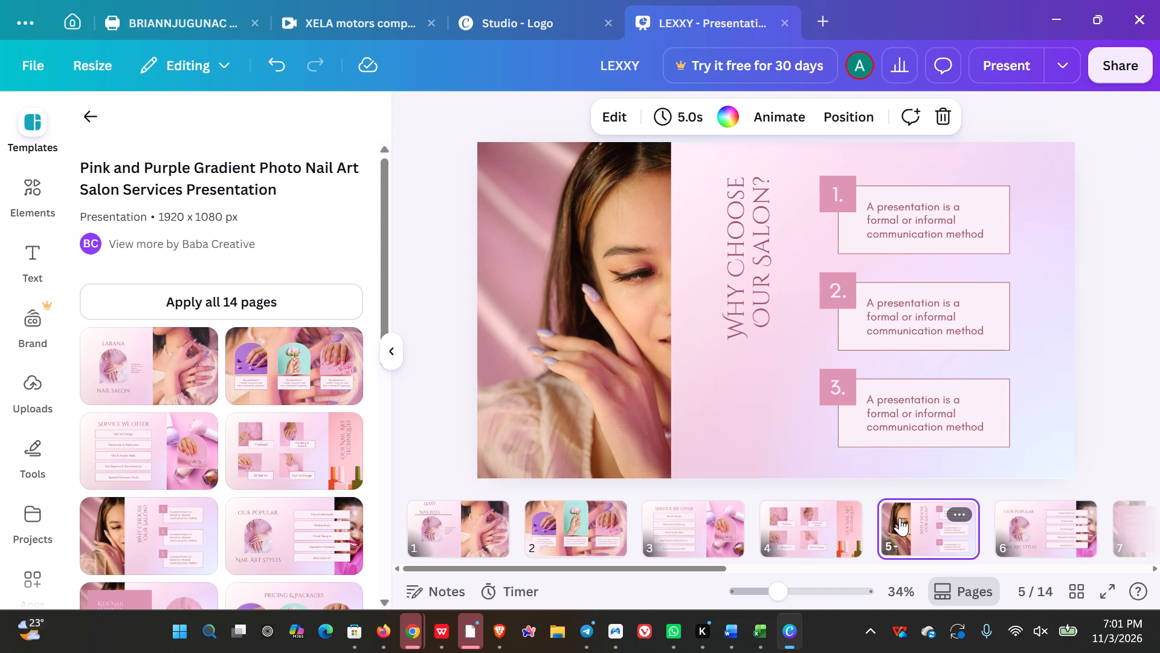
pyautogui.click(1007, 533)
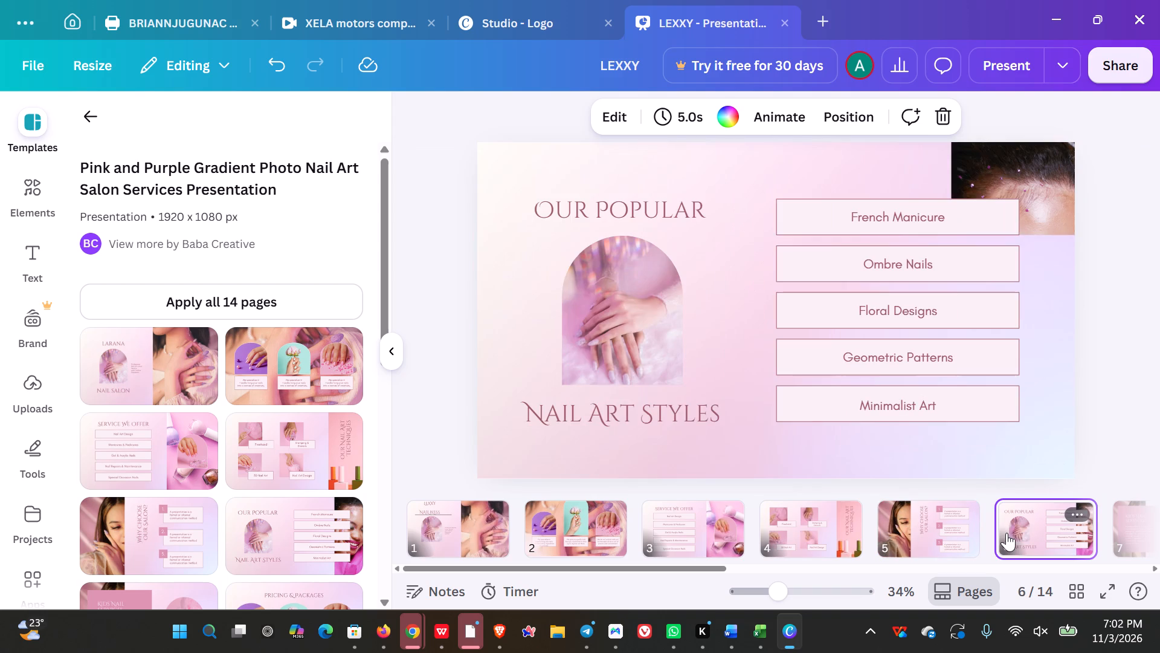
pyautogui.click(1117, 533)
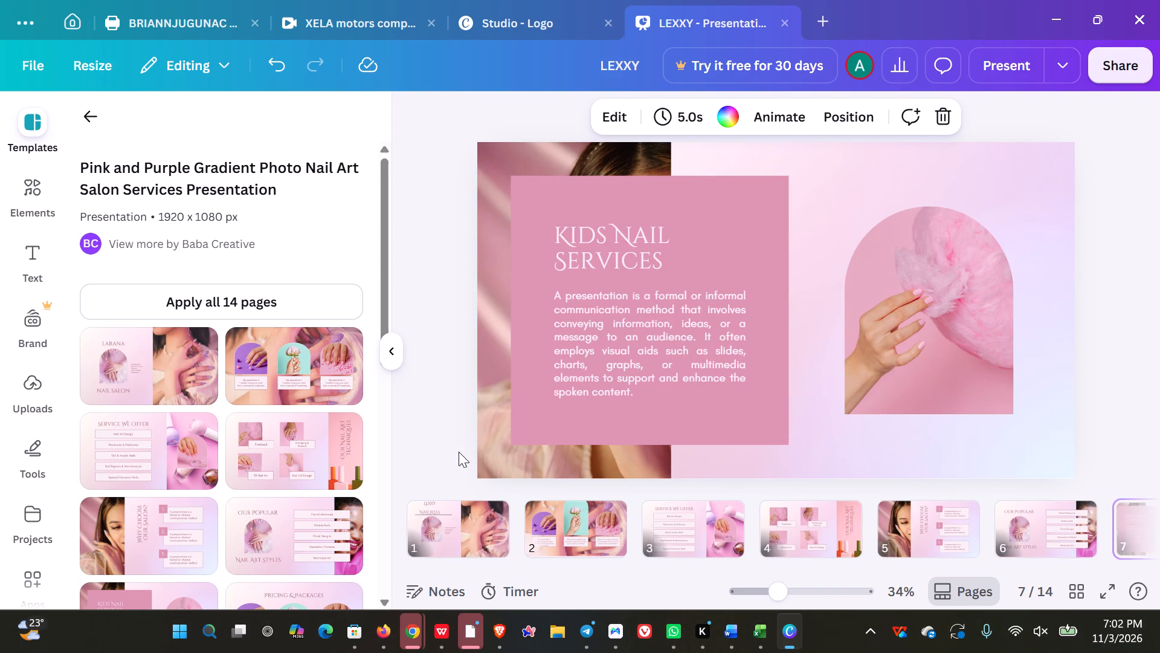
# Examine the template's remaining page layouts and its colour and font style, then return to page 2.
pyautogui.scroll(-2, 249, 471)
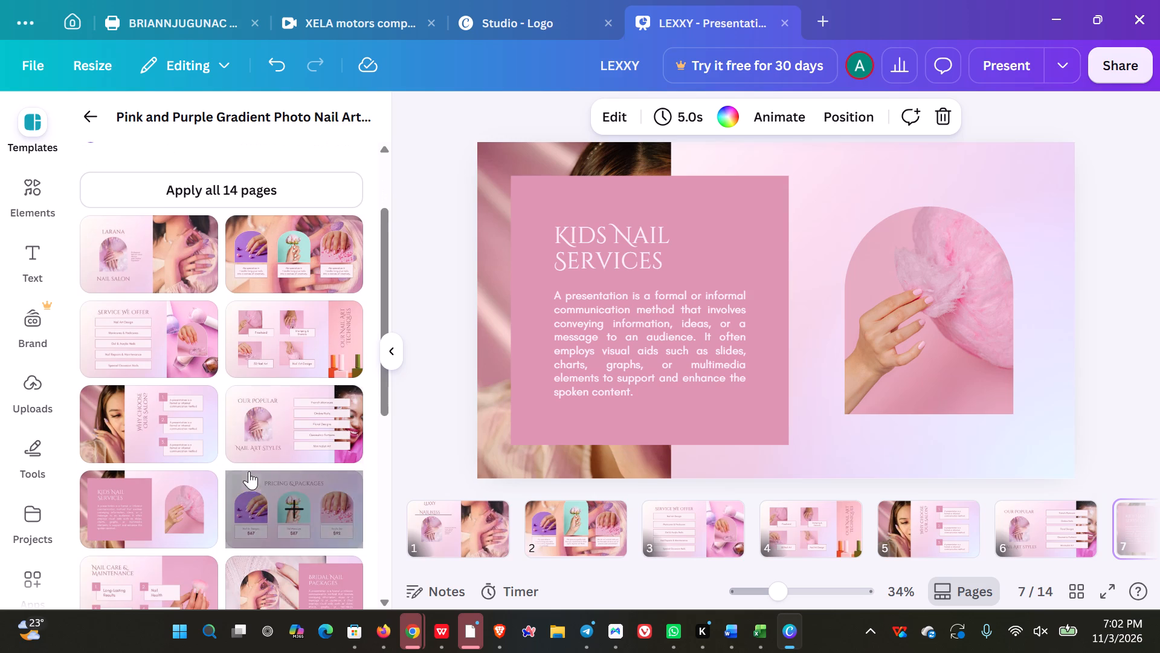
pyautogui.scroll(-4, 249, 471)
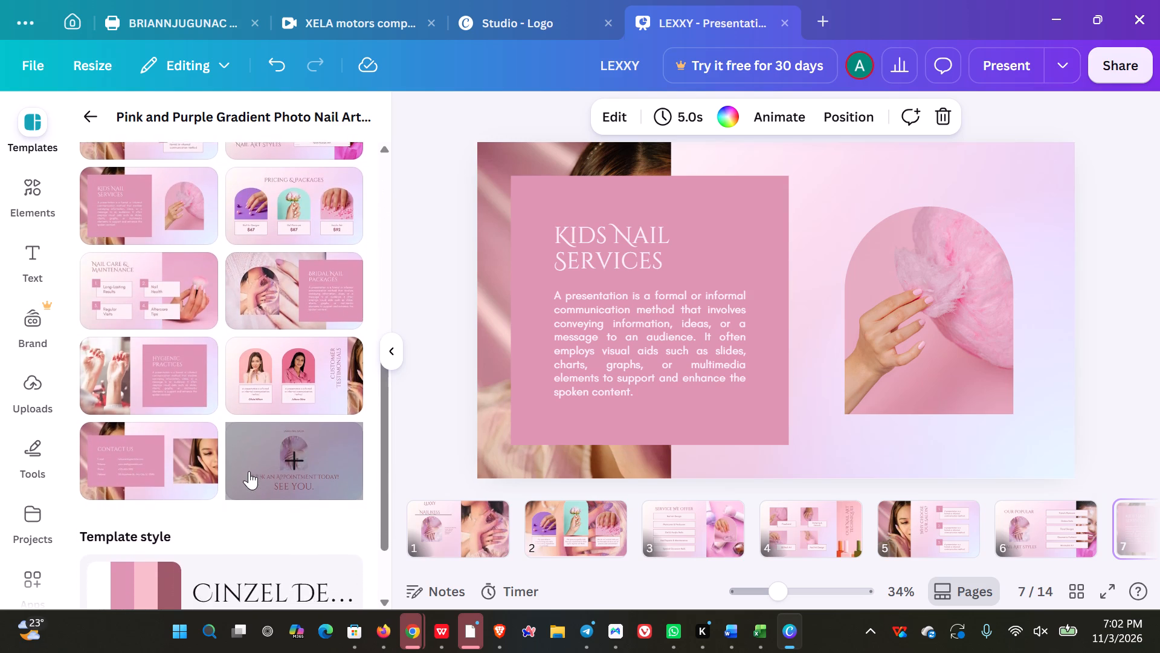
pyautogui.scroll(-1, 249, 471)
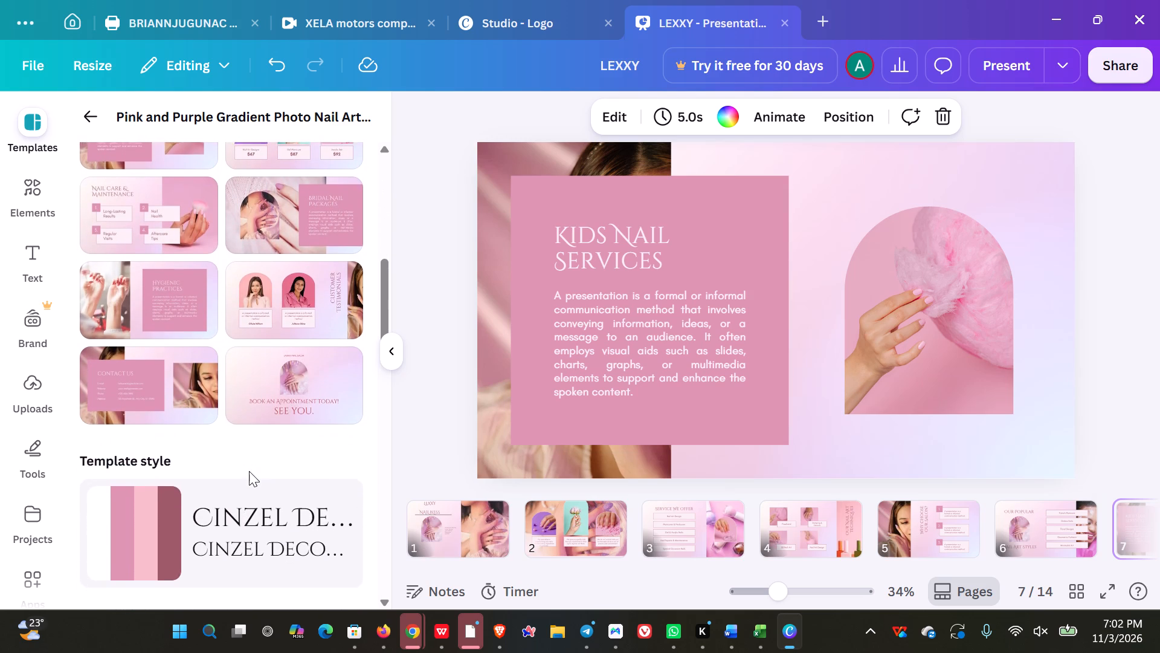
pyautogui.scroll(-2, 249, 471)
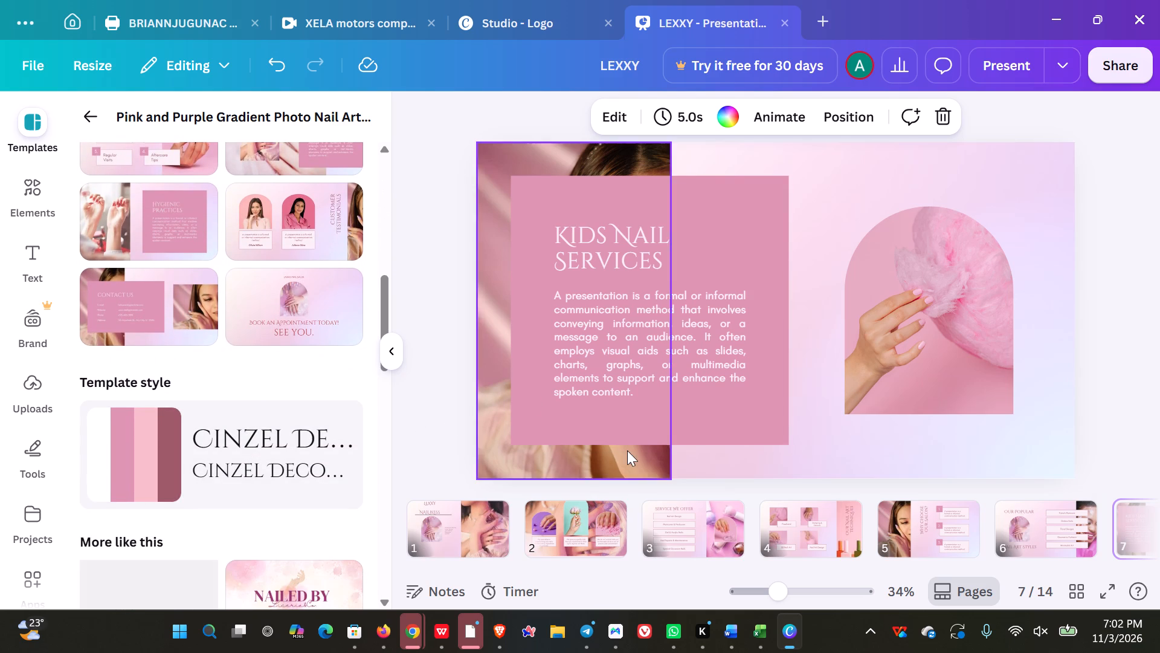
pyautogui.click(554, 521)
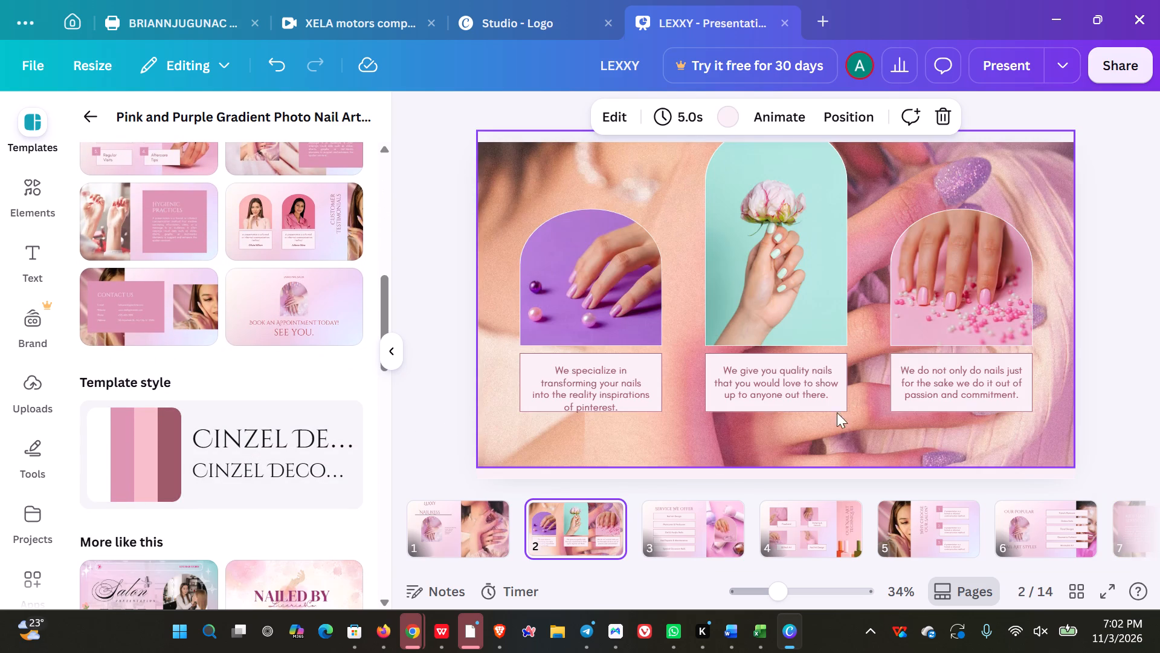
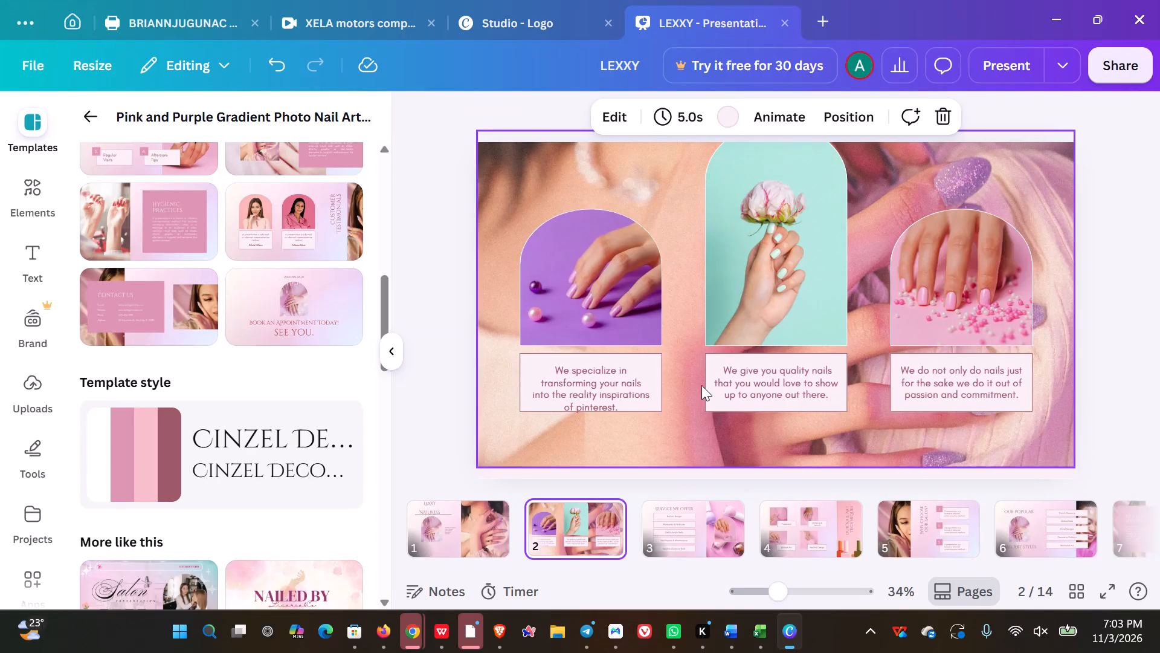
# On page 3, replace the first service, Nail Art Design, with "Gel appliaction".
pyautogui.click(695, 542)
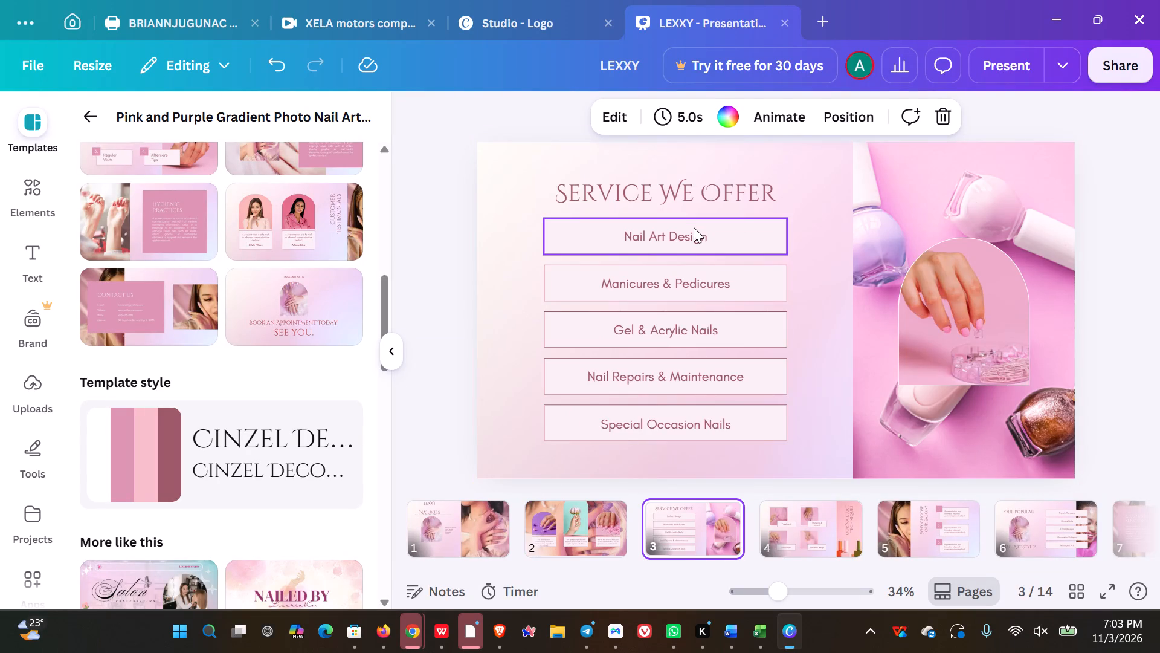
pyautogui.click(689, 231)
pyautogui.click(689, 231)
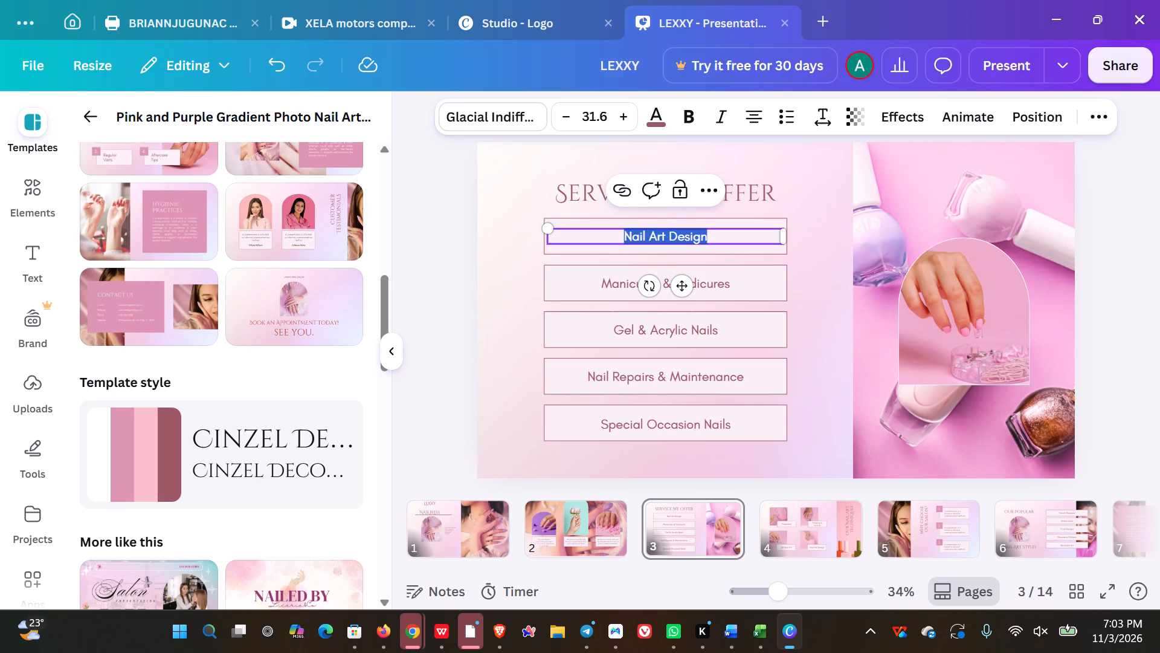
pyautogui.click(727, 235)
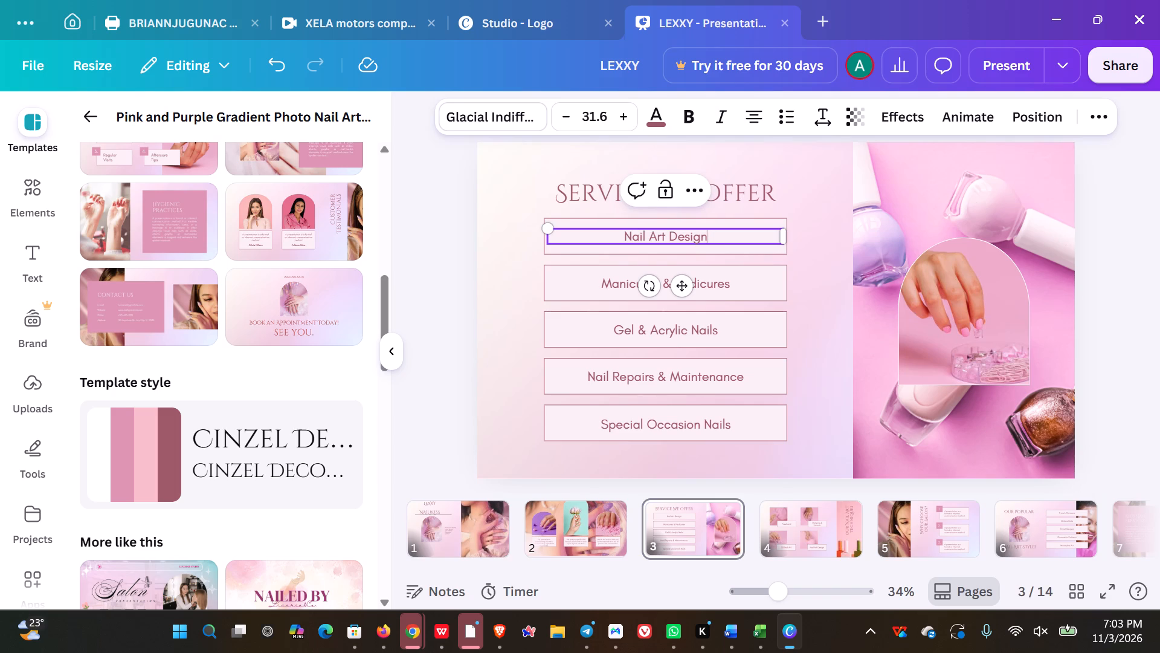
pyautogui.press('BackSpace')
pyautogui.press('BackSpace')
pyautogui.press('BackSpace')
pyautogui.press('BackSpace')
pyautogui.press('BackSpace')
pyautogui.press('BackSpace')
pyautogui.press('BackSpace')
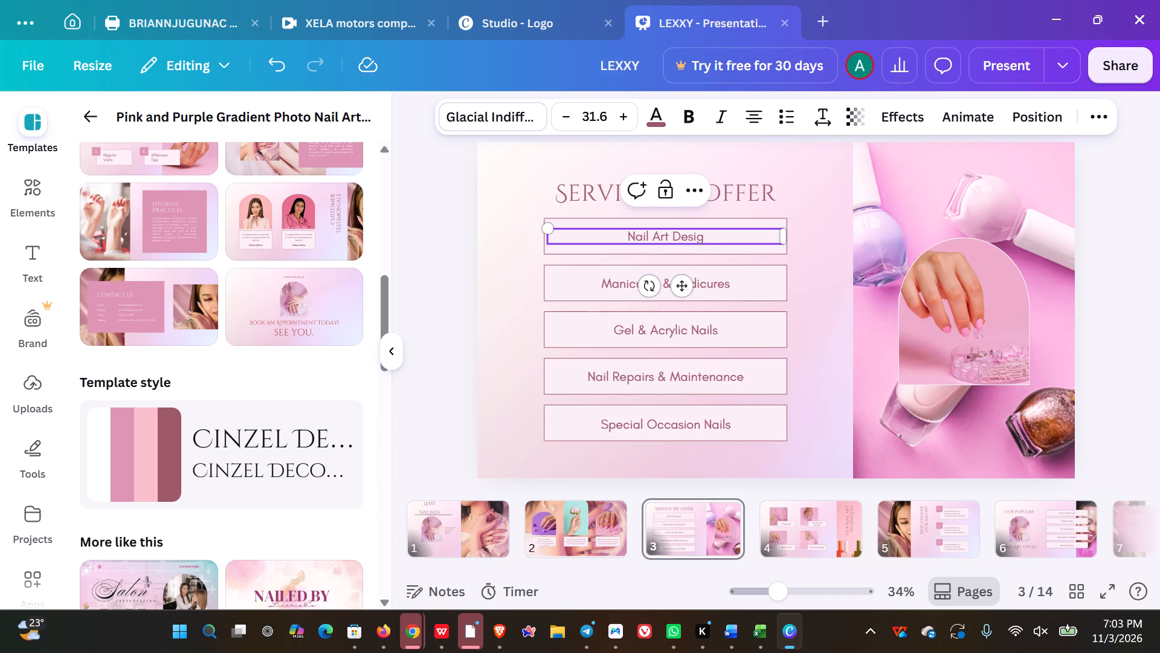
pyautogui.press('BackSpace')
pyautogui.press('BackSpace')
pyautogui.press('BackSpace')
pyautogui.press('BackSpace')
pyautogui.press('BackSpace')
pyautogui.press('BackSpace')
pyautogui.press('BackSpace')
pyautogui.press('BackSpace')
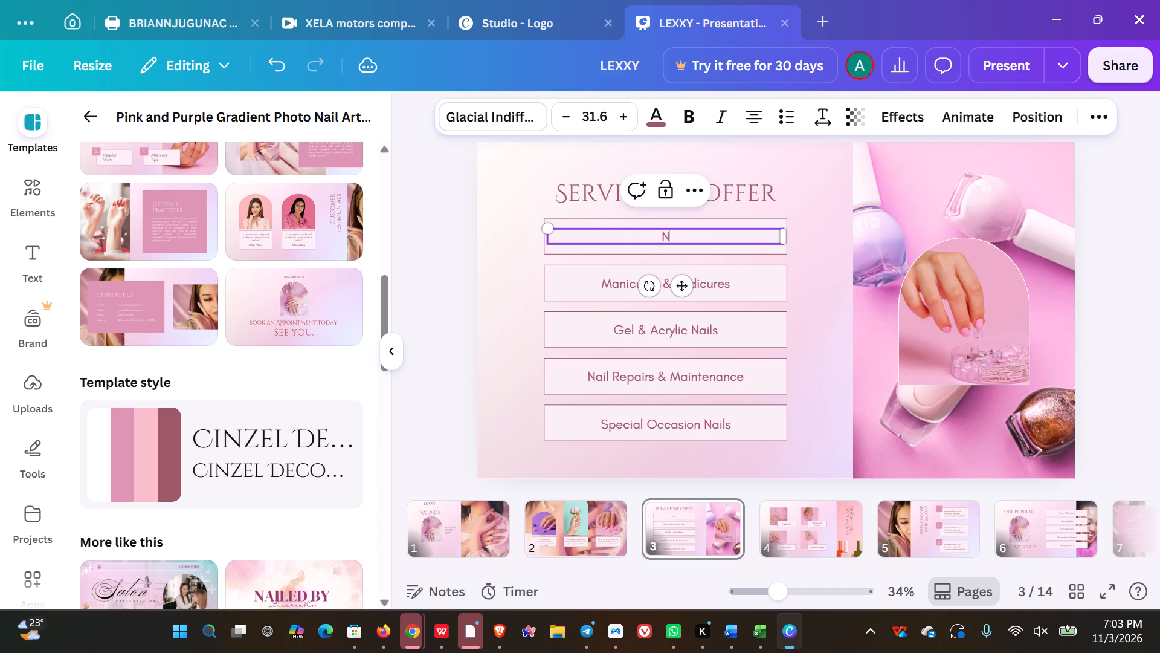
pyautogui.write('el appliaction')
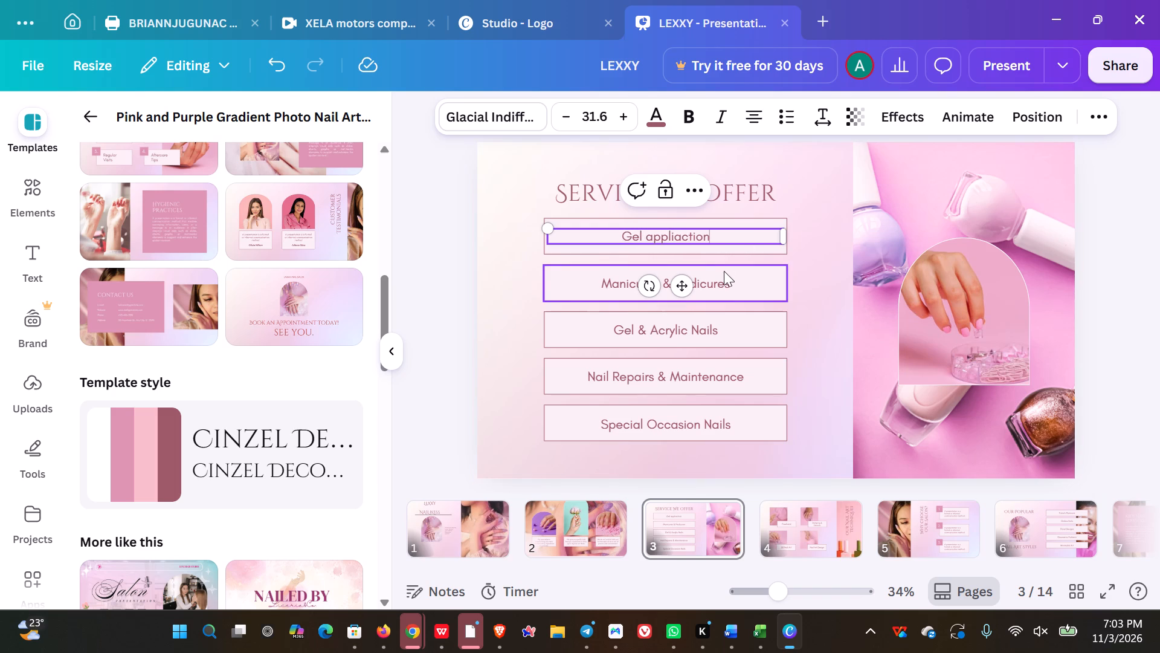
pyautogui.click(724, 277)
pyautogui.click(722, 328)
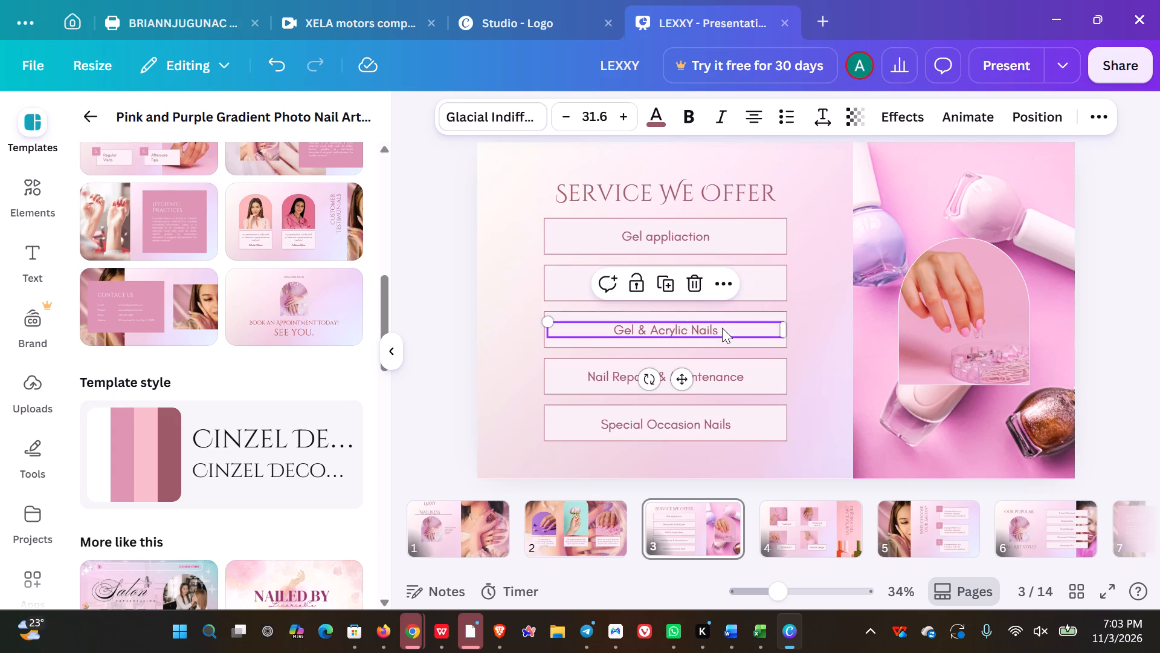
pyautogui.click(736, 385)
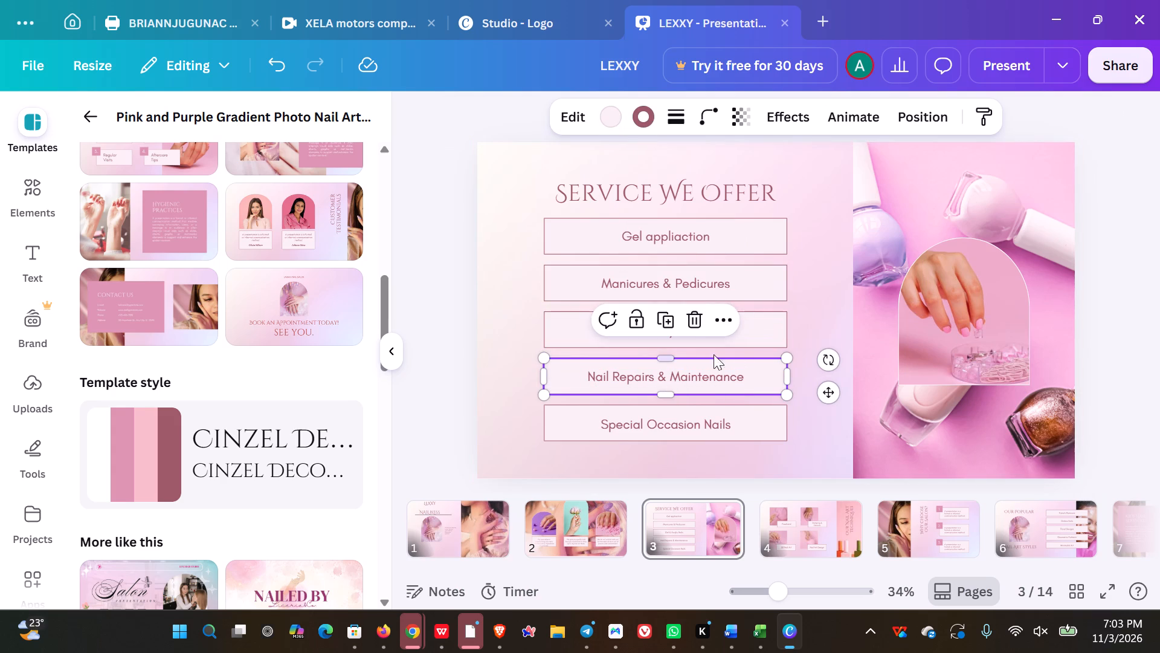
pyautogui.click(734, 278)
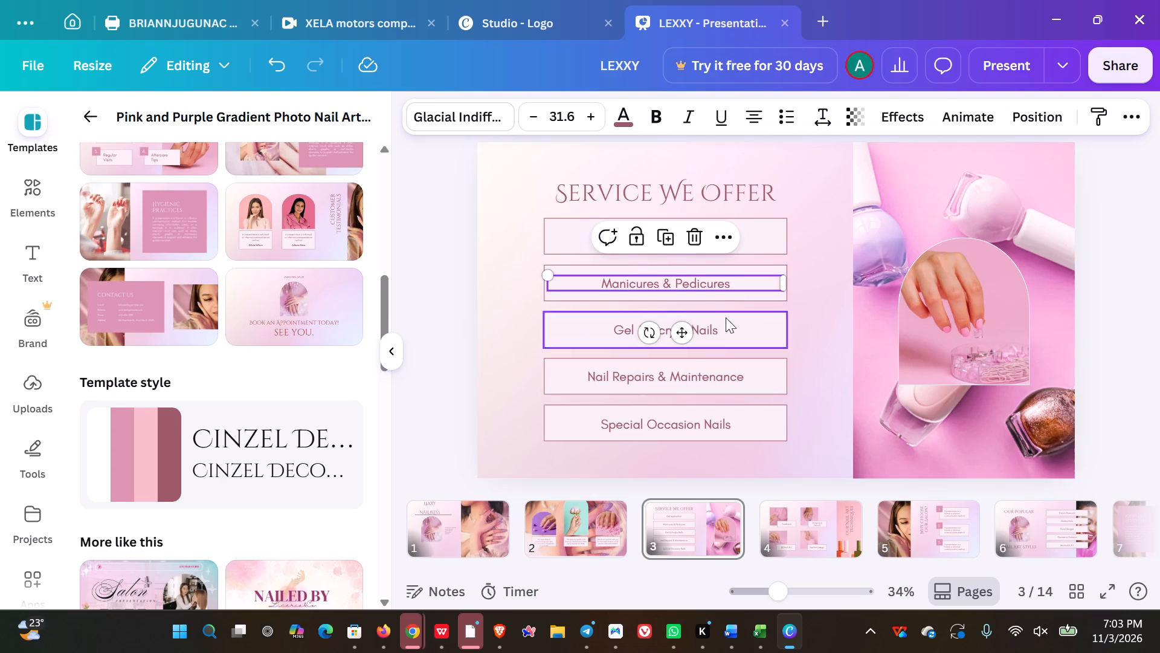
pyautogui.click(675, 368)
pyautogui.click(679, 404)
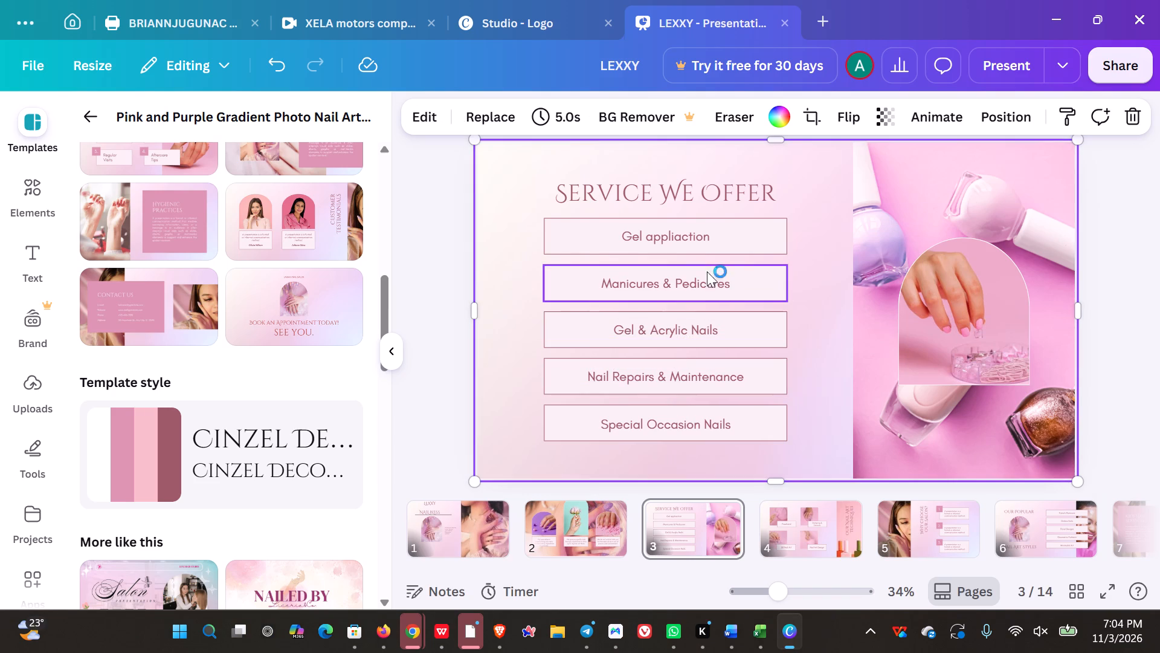
# Replace the first service entry on page 3 with "Tips/ Full cover & half cover".
pyautogui.click(707, 236)
pyautogui.click(711, 234)
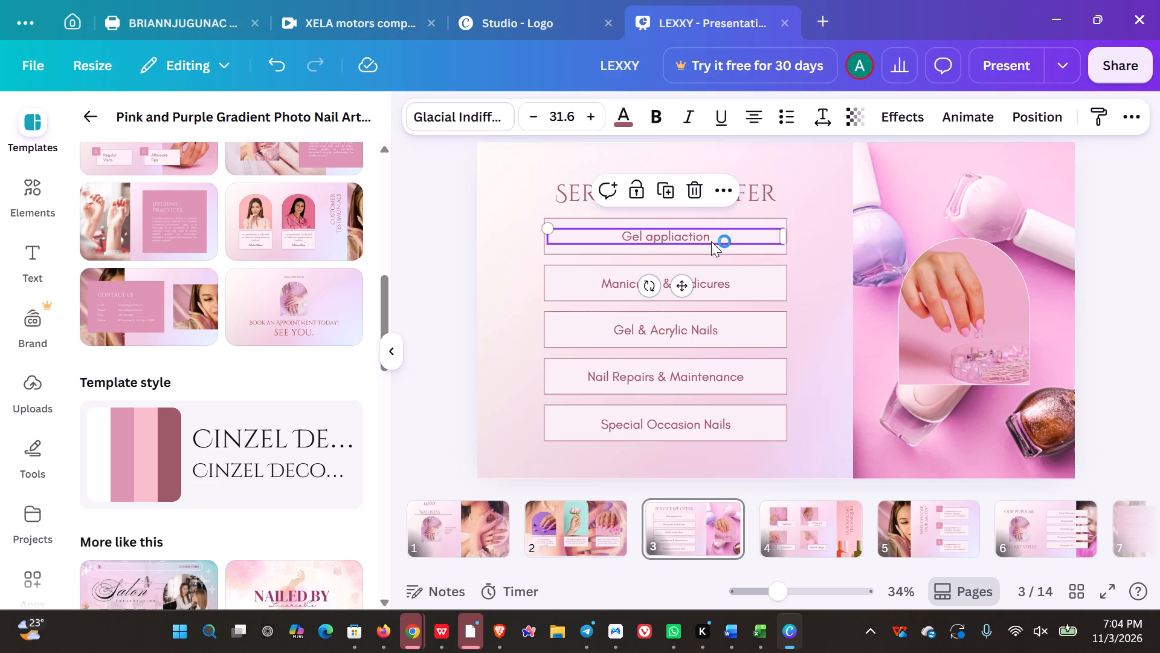
pyautogui.click(711, 234)
pyautogui.press('BackSpace')
pyautogui.press('BackSpace')
pyautogui.press('BackSpace')
pyautogui.press('BackSpace')
pyautogui.press('BackSpace')
pyautogui.press('BackSpace')
pyautogui.press('BackSpace')
pyautogui.press('BackSpace')
pyautogui.press('BackSpace')
pyautogui.press('BackSpace')
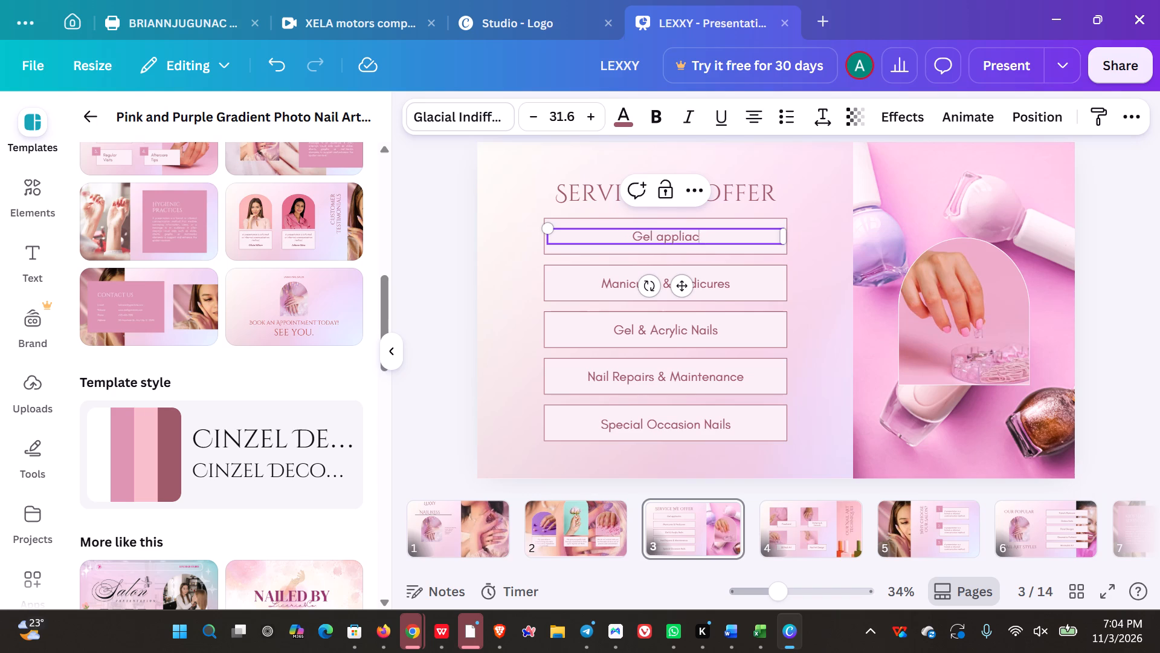
pyautogui.press('BackSpace')
pyautogui.press('BackSpace')
pyautogui.press('BackSpace')
pyautogui.press('BackSpace')
pyautogui.press('BackSpace')
pyautogui.write(',')
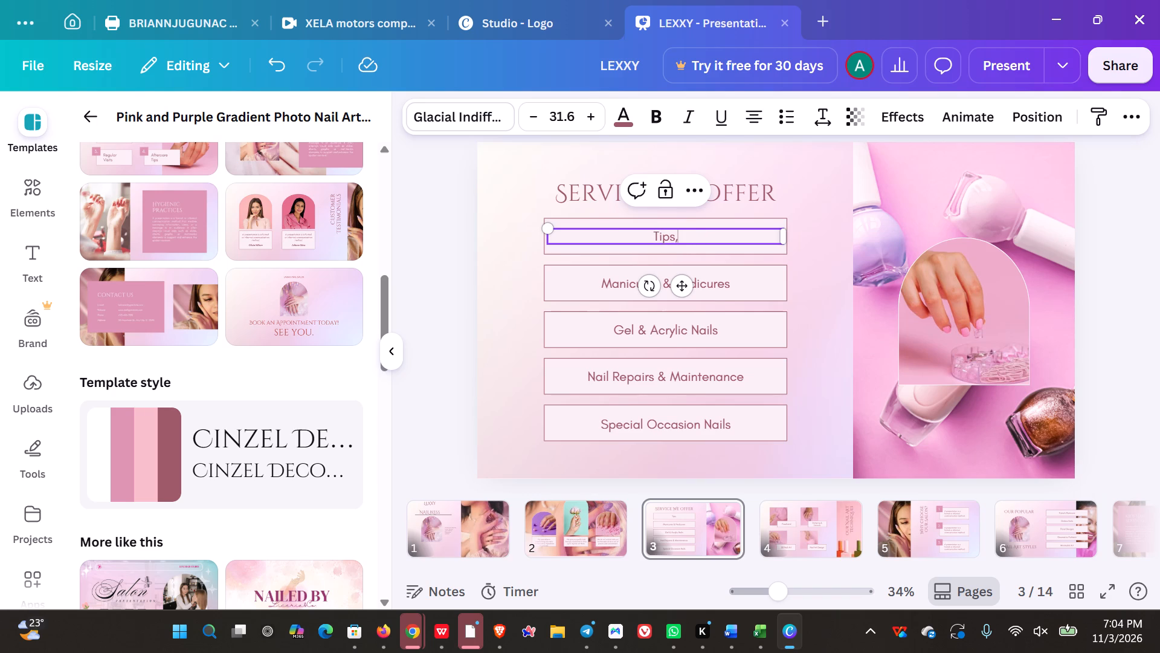
pyautogui.press('space')
pyautogui.press('BackSpace')
pyautogui.press('BackSpace')
pyautogui.write('/')
pyautogui.press('space')
pyautogui.write('ull cover')
pyautogui.press('space')
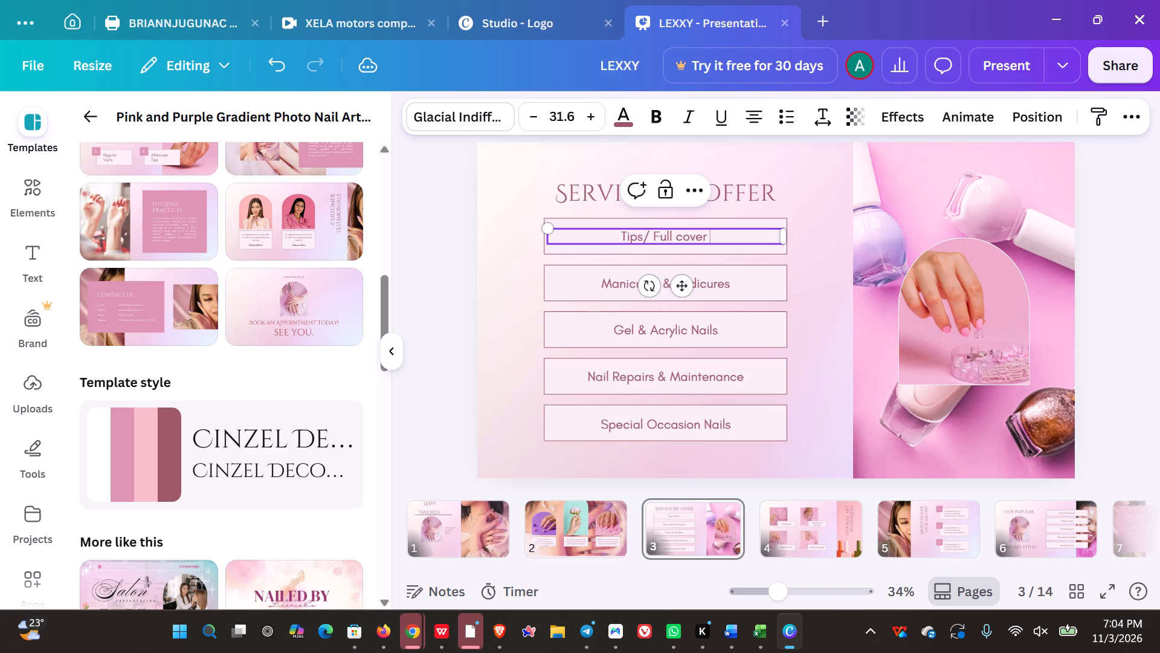
pyautogui.hotkey('shift', '$')
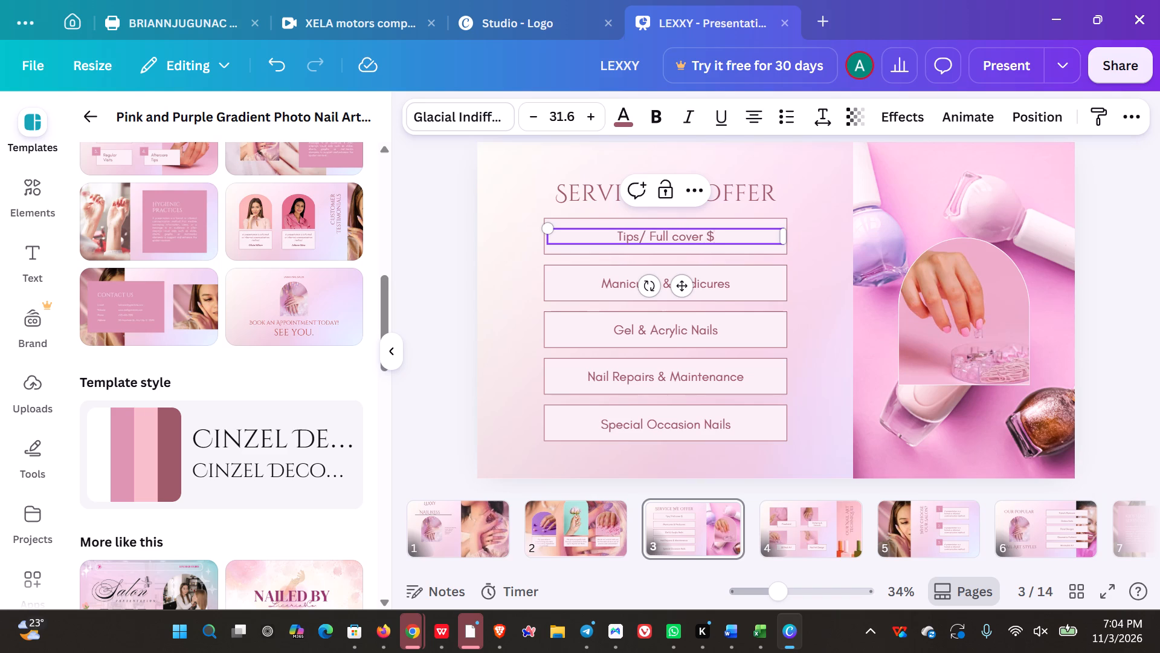
pyautogui.press('BackSpace')
pyautogui.hotkey('shift', '^')
pyautogui.press('BackSpace')
pyautogui.hotkey('shift', '#')
pyautogui.press('BackSpace')
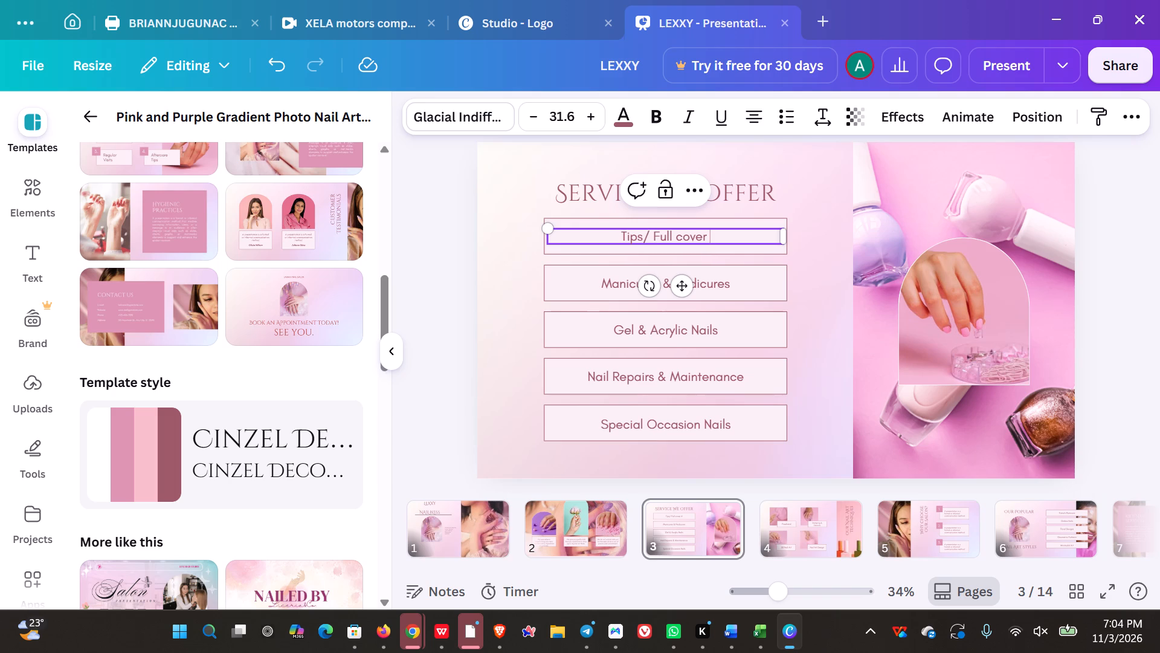
pyautogui.hotkey('shift', '&')
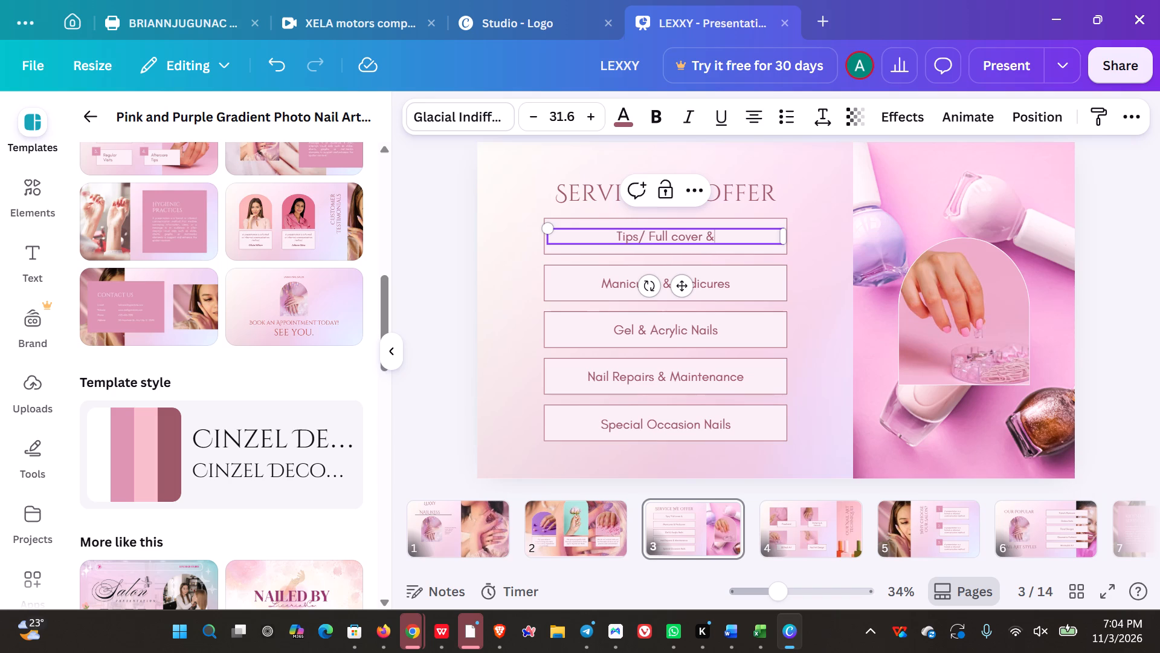
pyautogui.press('space')
pyautogui.write('hal cob')
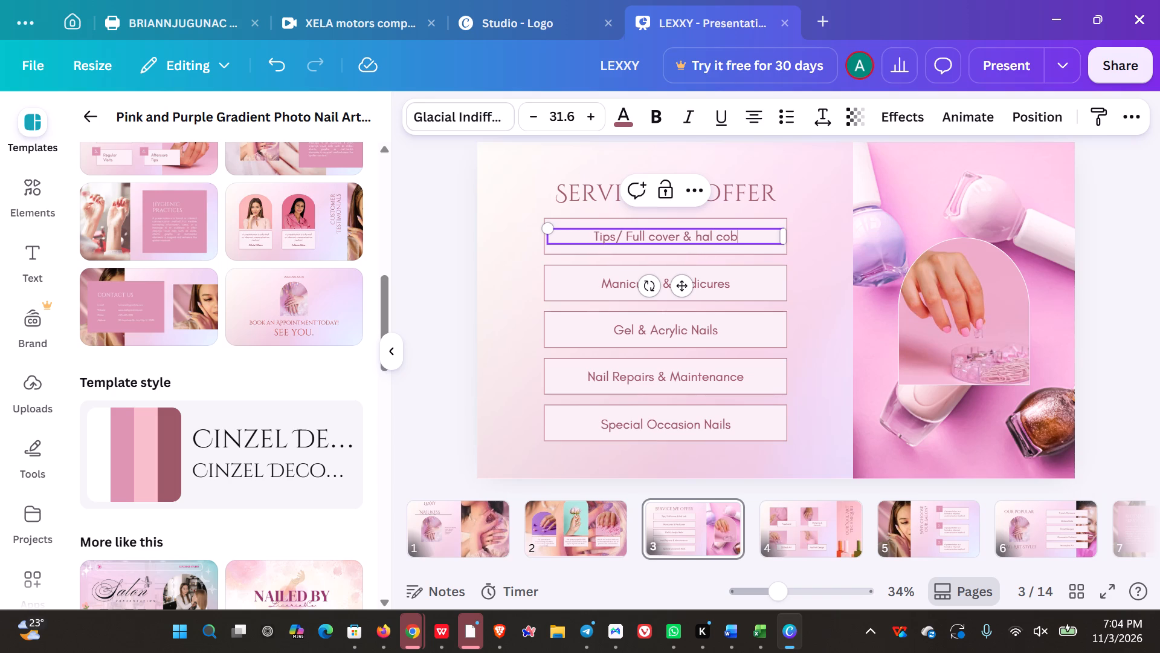
pyautogui.press('BackSpace')
pyautogui.write('vr')
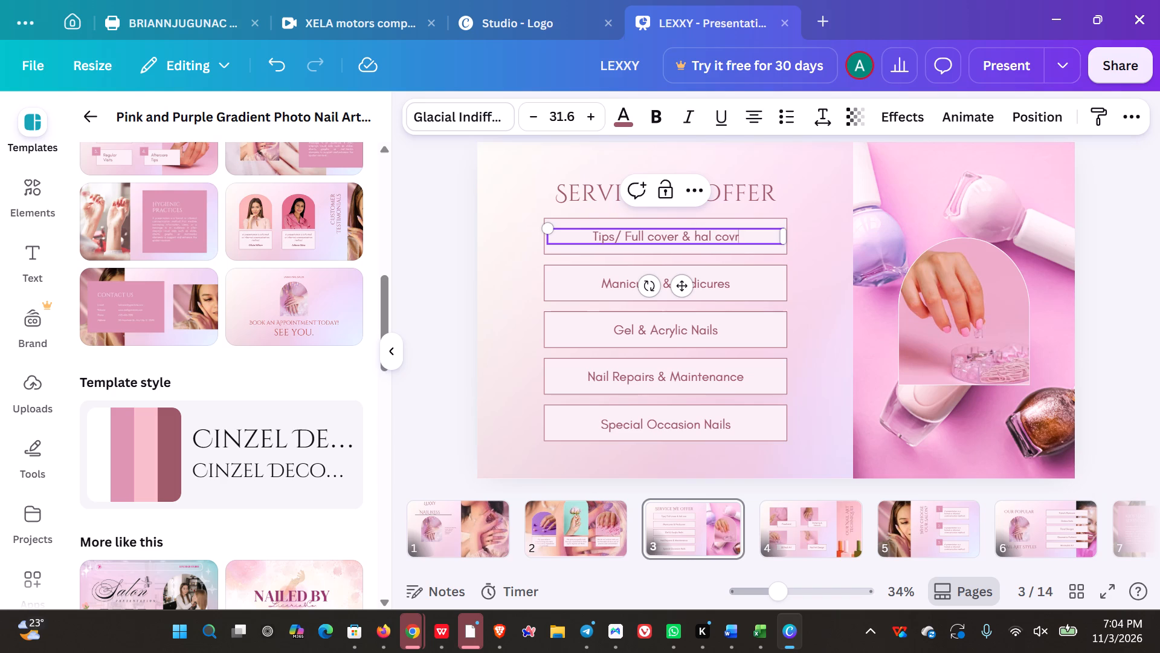
pyautogui.press('BackSpace')
pyautogui.write('er')
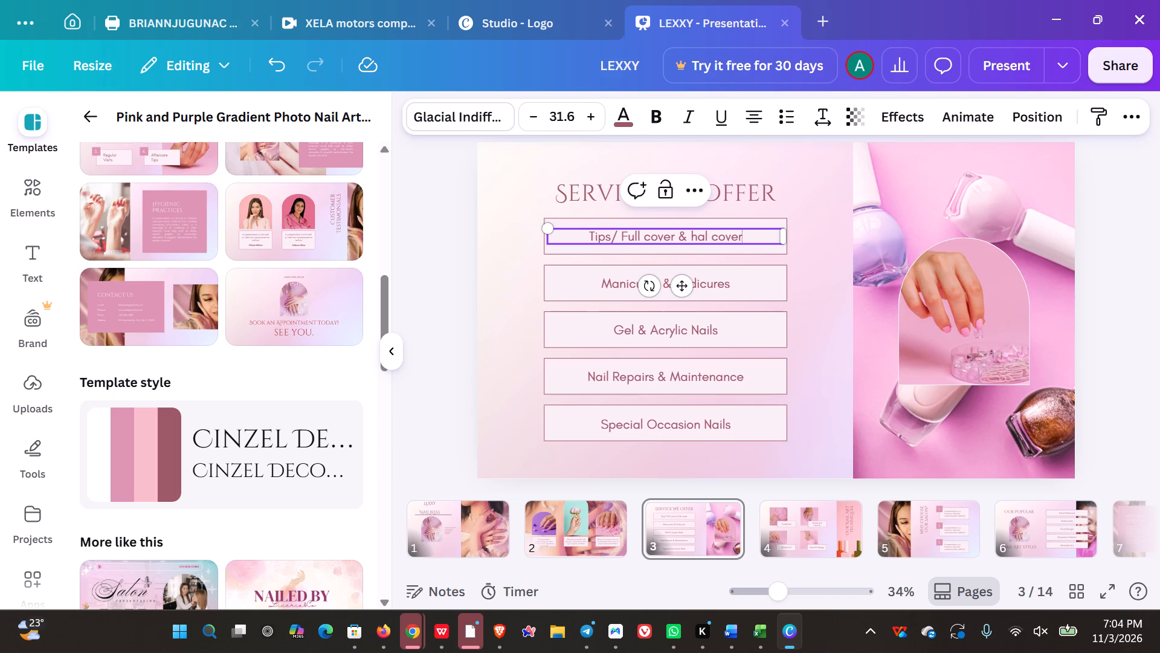
pyautogui.click(706, 238)
pyautogui.press('f')
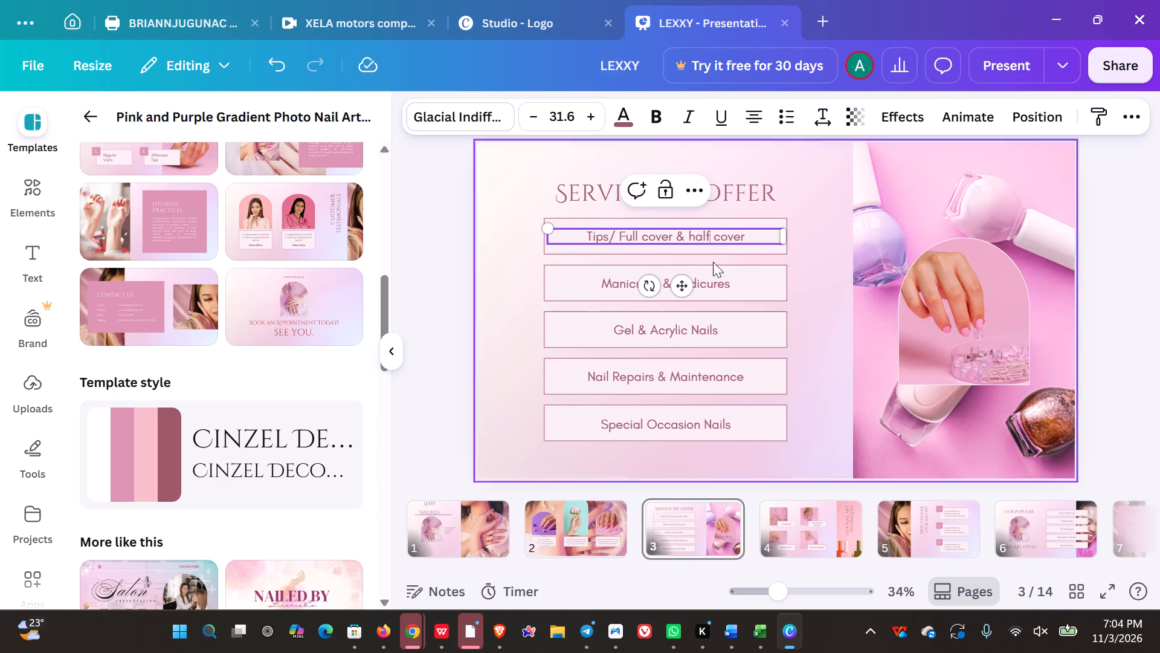
# Replace the last service on page 3, Special Occasion Nails, with "3D nails art all design".
pyautogui.click(677, 319)
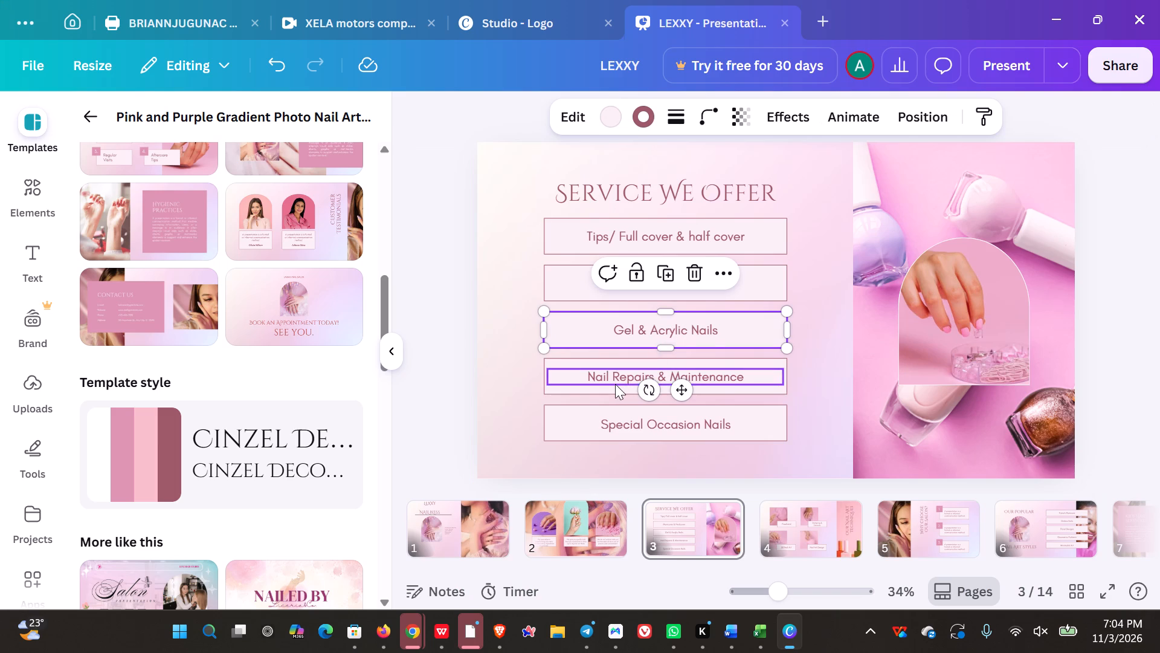
pyautogui.click(615, 384)
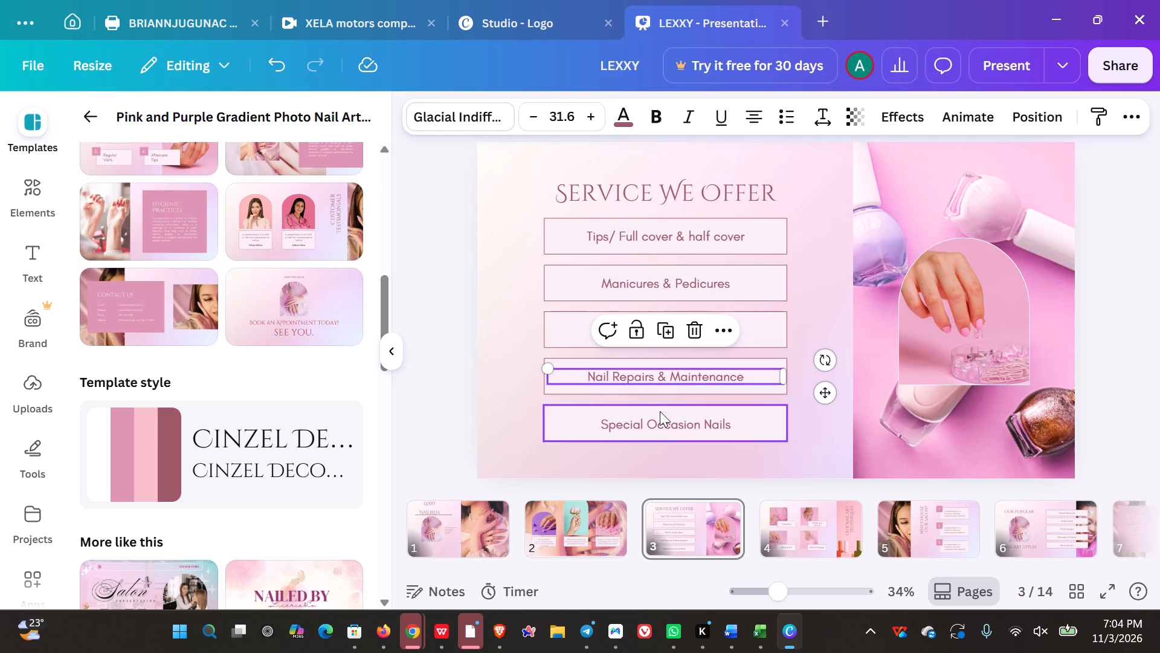
pyautogui.click(665, 424)
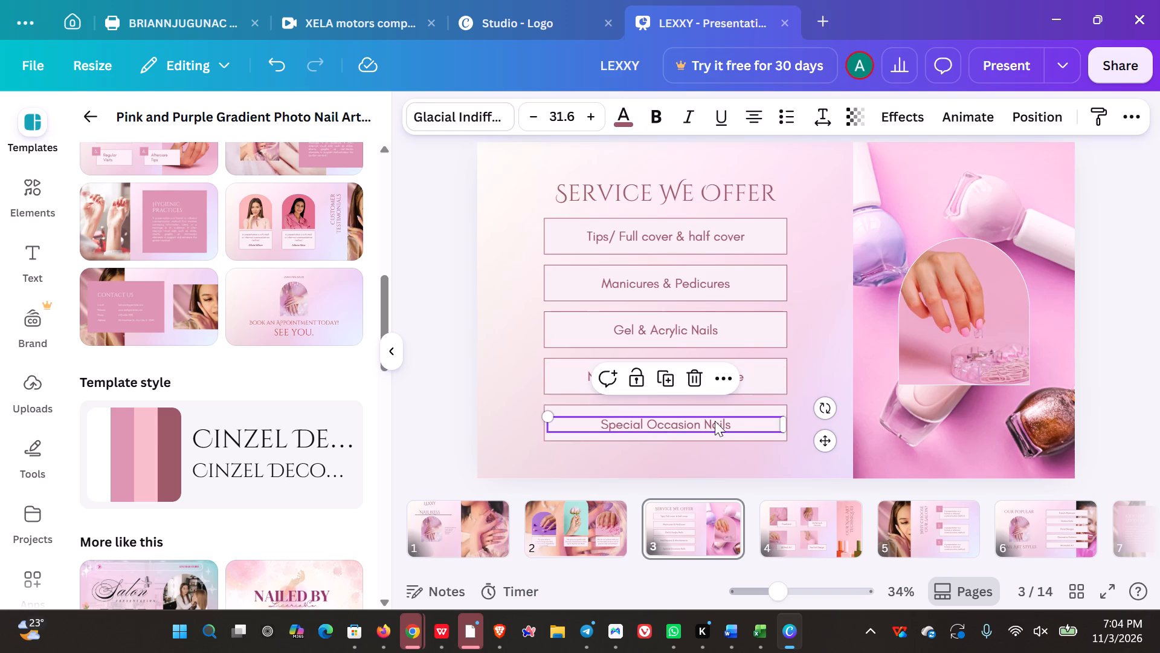
pyautogui.click(729, 424)
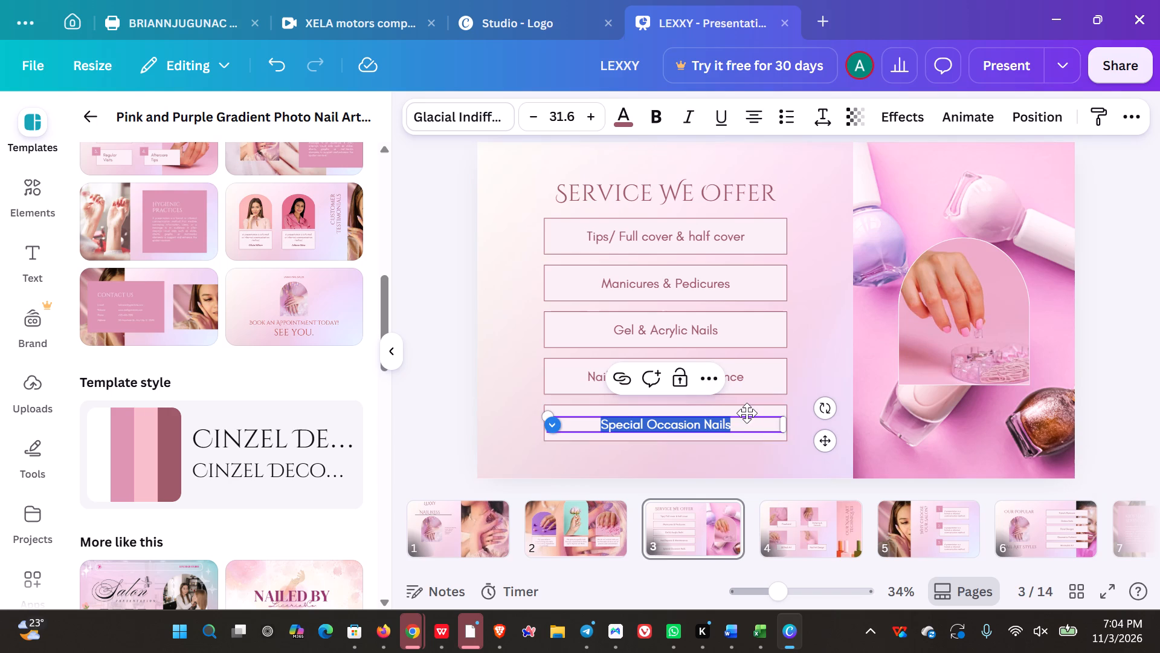
pyautogui.press('space')
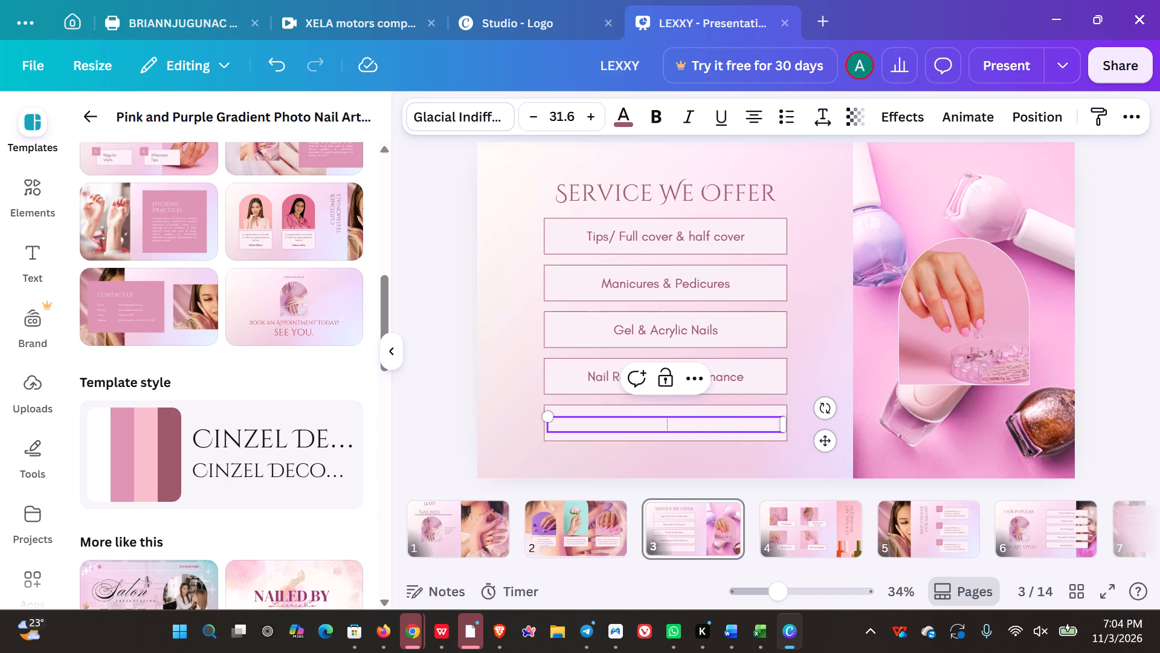
pyautogui.press('3')
pyautogui.write('d')
pyautogui.press('space')
pyautogui.press('BackSpace')
pyautogui.press('BackSpace')
pyautogui.press('i')
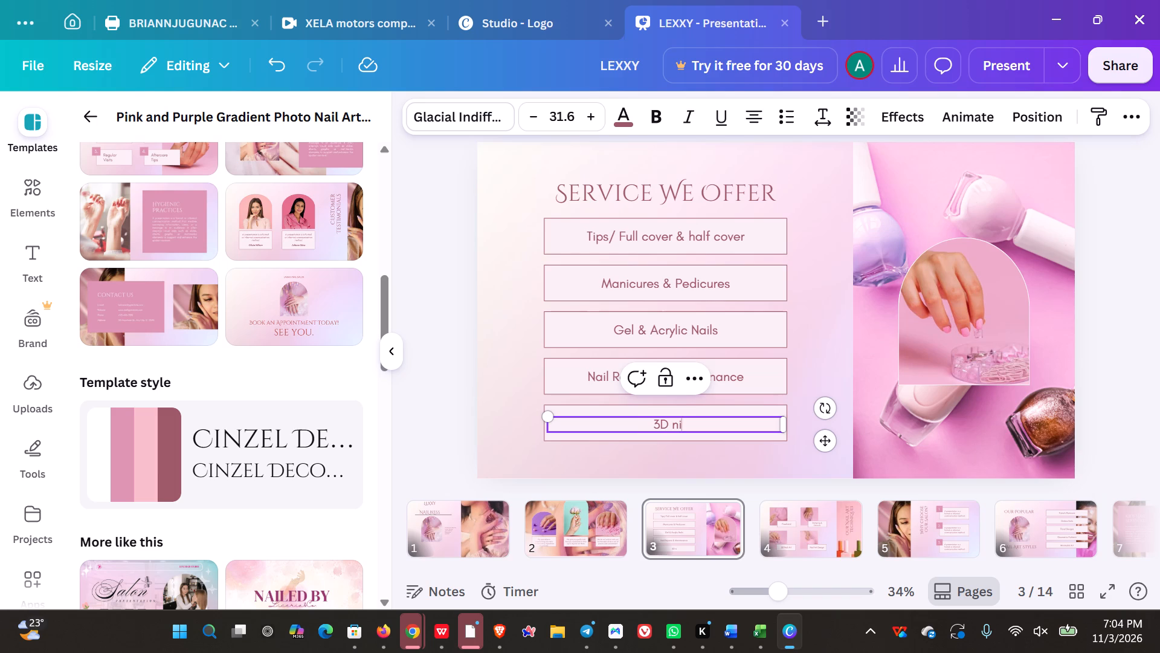
pyautogui.press('BackSpace')
pyautogui.write('ails')
pyautogui.press('space')
pyautogui.write('art')
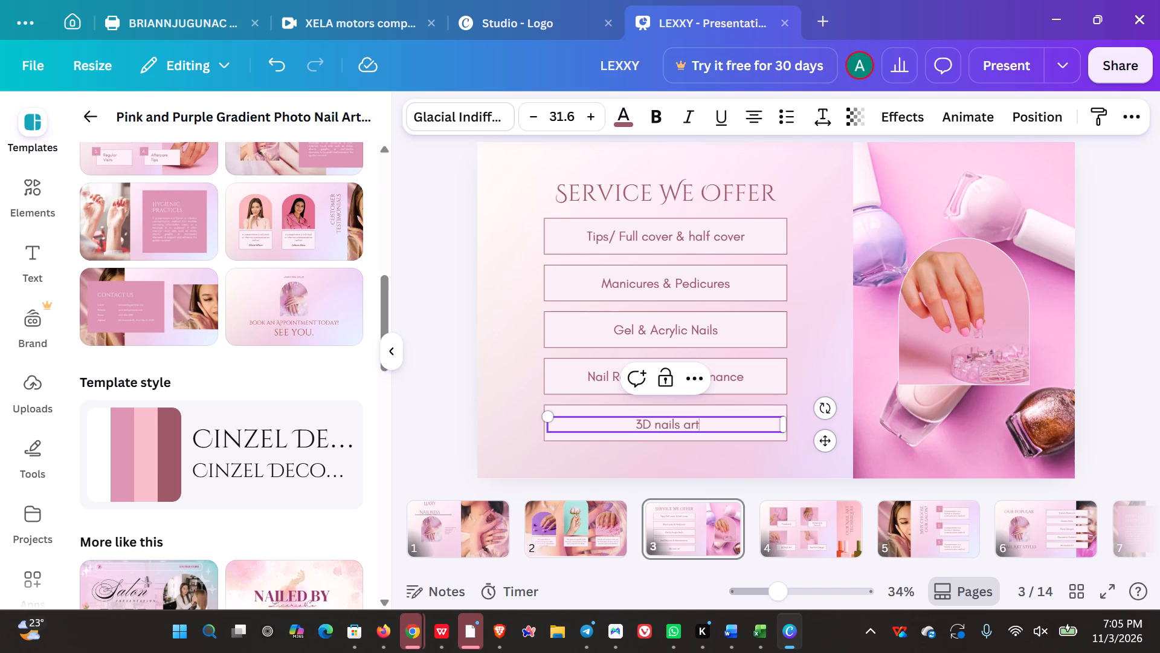
pyautogui.press('space')
pyautogui.write('all design')
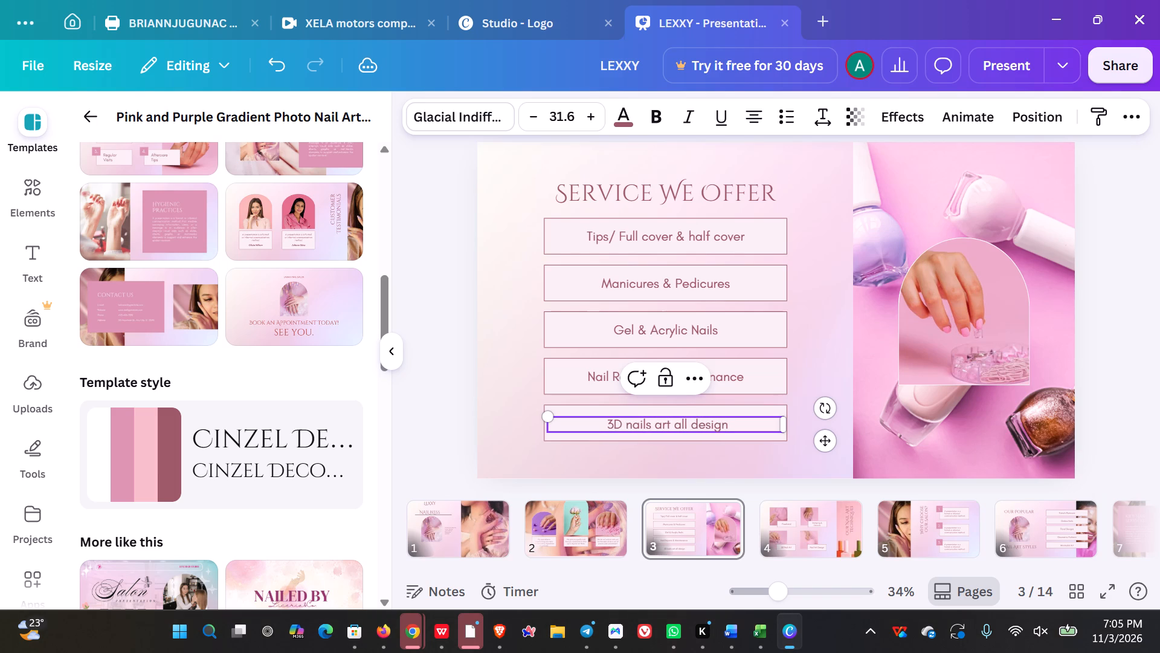
pyautogui.click(704, 300)
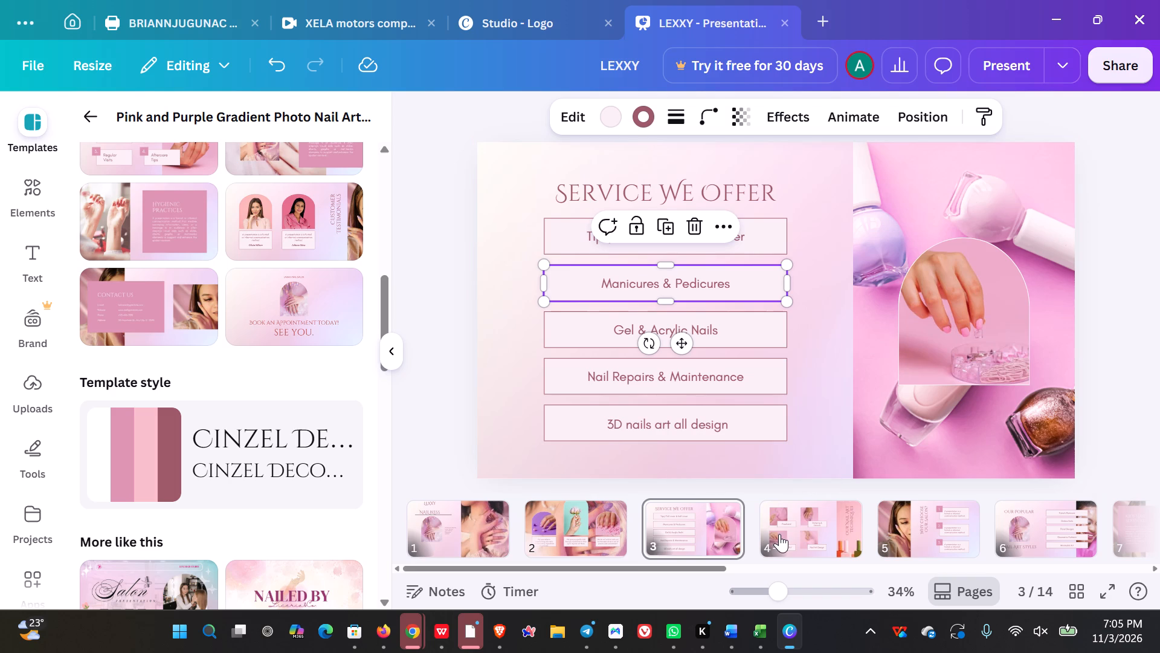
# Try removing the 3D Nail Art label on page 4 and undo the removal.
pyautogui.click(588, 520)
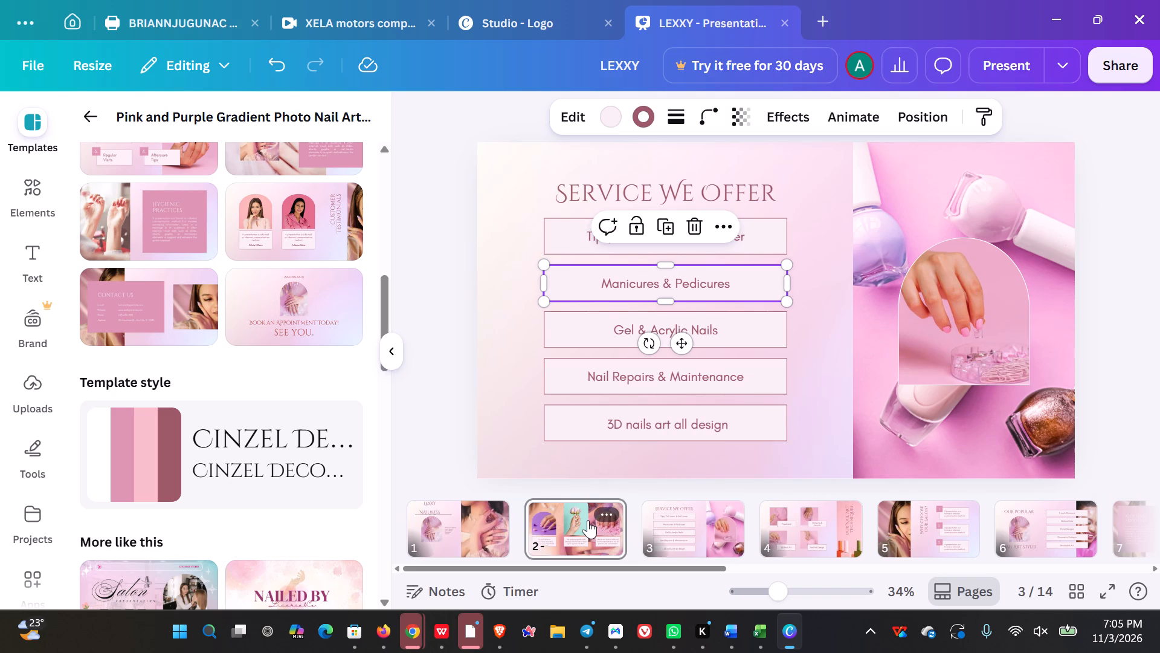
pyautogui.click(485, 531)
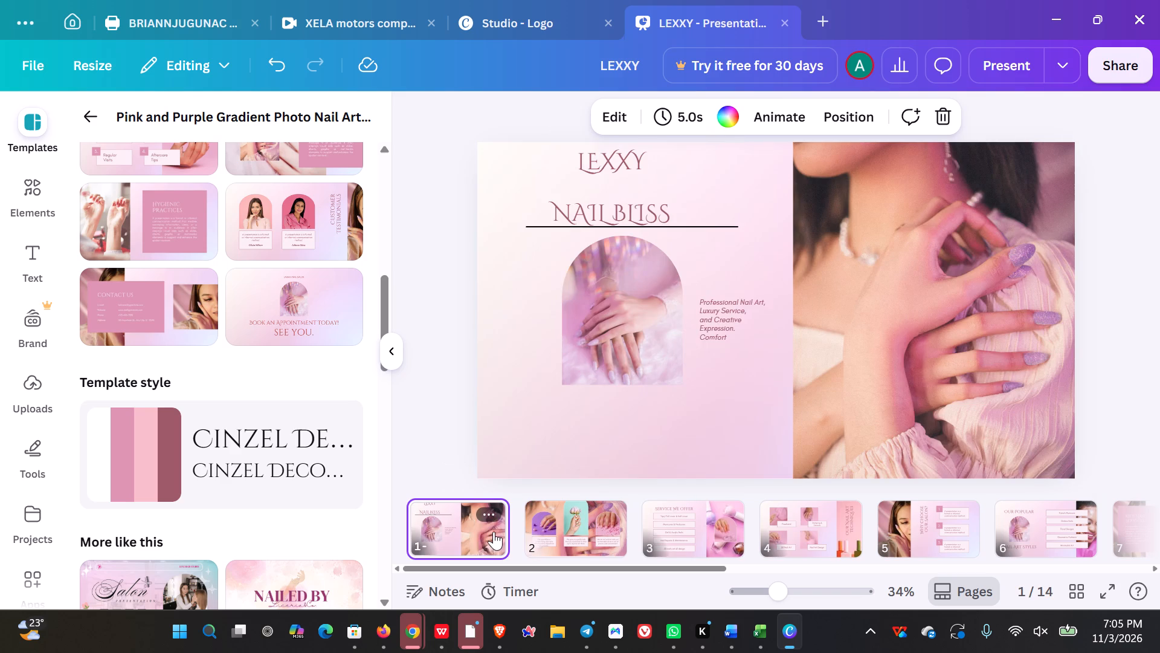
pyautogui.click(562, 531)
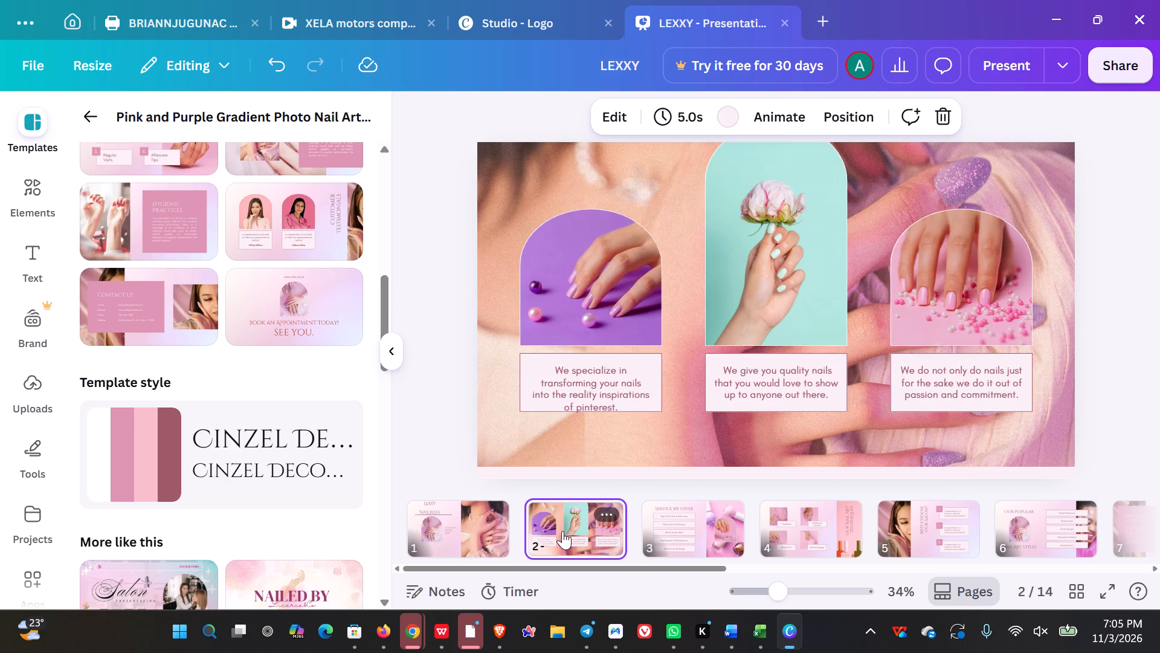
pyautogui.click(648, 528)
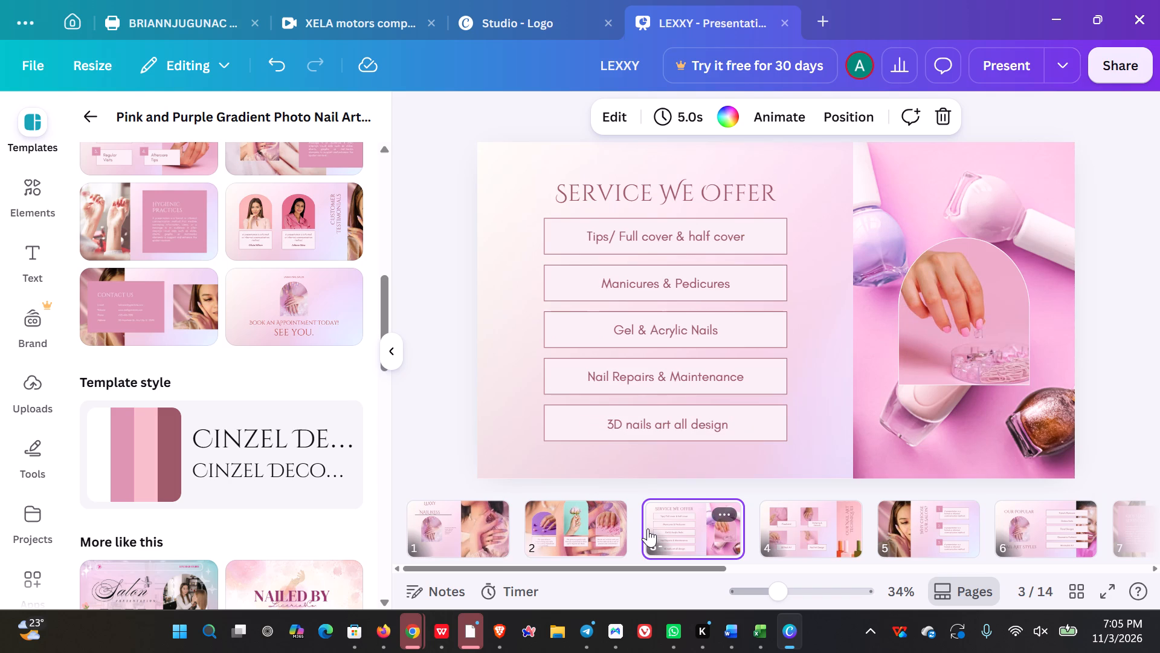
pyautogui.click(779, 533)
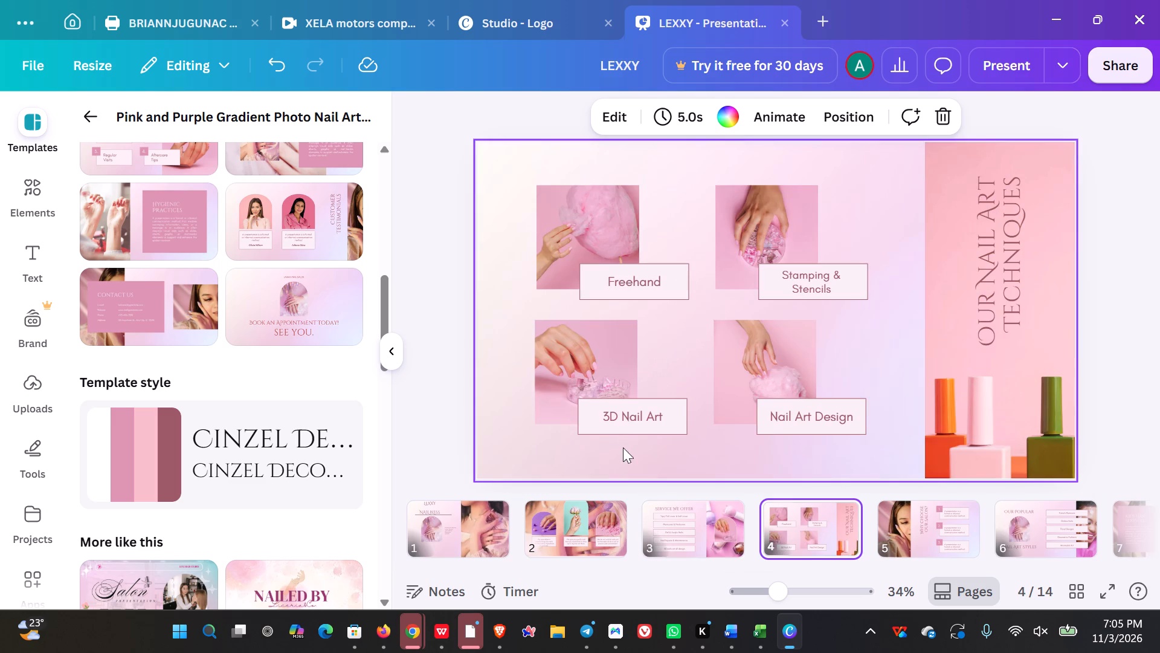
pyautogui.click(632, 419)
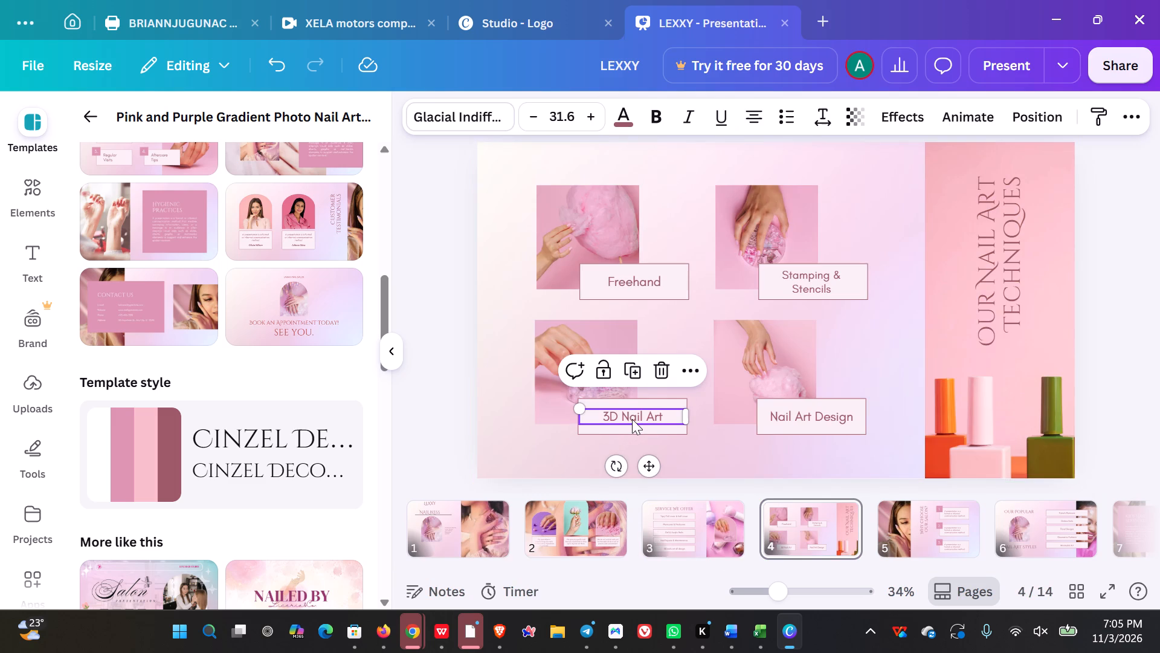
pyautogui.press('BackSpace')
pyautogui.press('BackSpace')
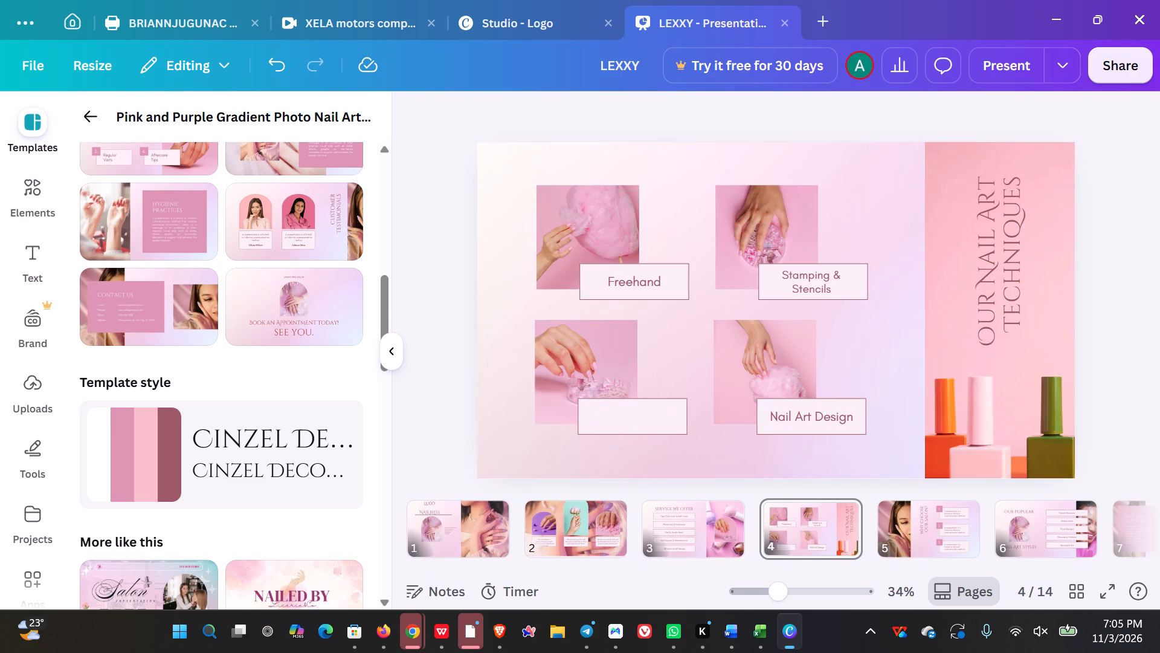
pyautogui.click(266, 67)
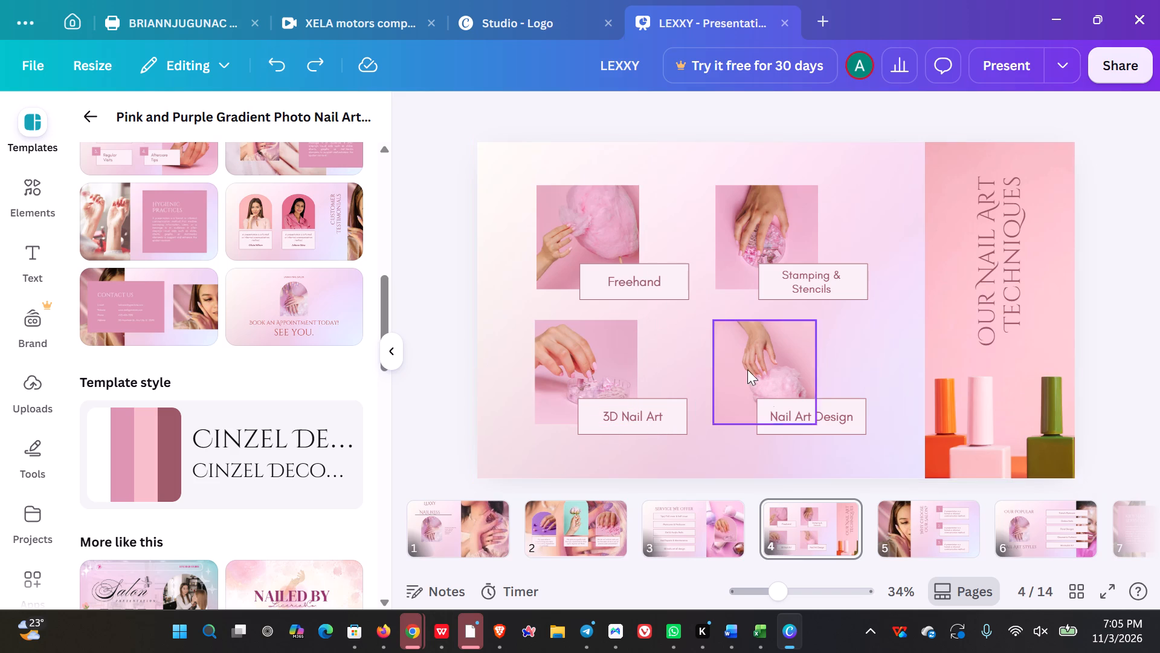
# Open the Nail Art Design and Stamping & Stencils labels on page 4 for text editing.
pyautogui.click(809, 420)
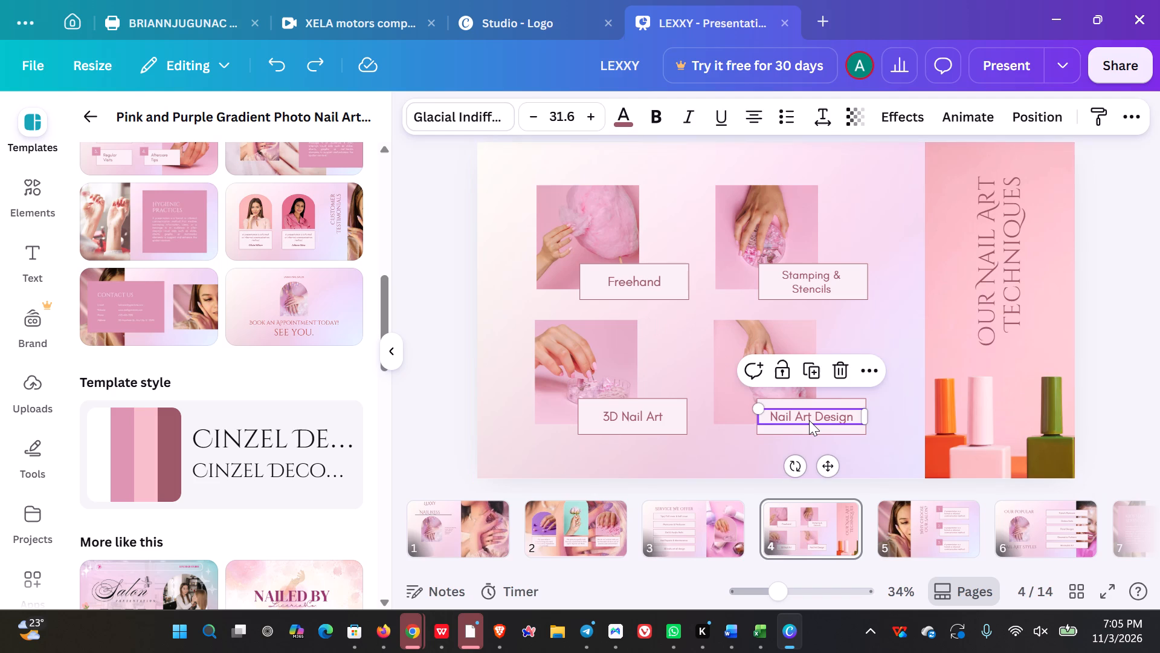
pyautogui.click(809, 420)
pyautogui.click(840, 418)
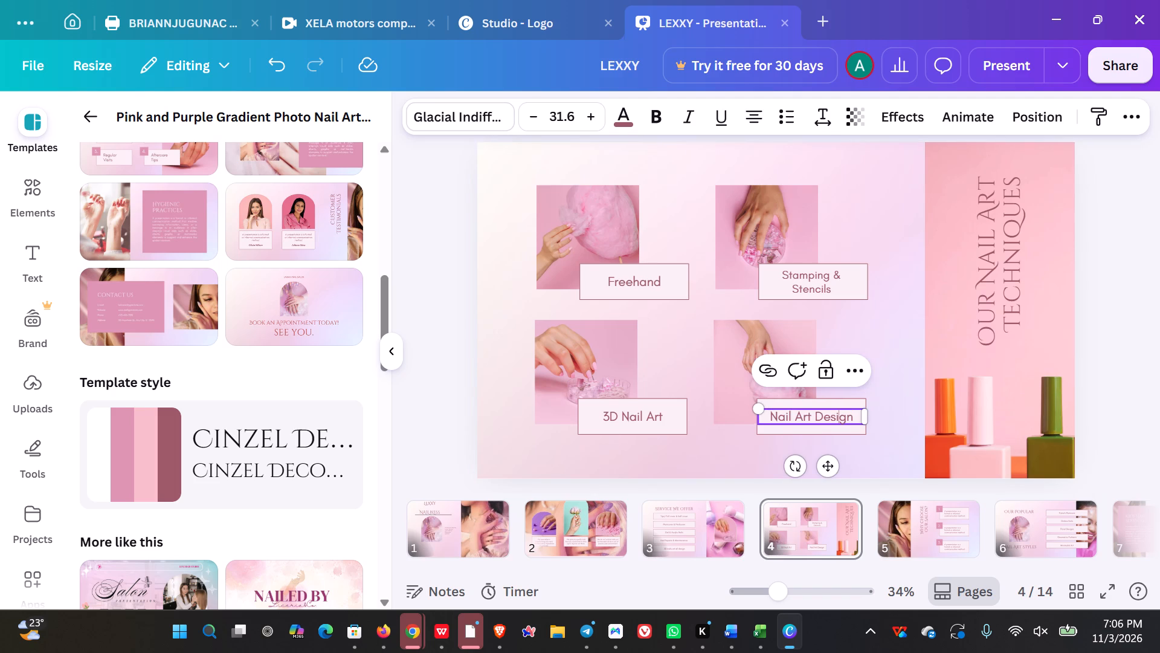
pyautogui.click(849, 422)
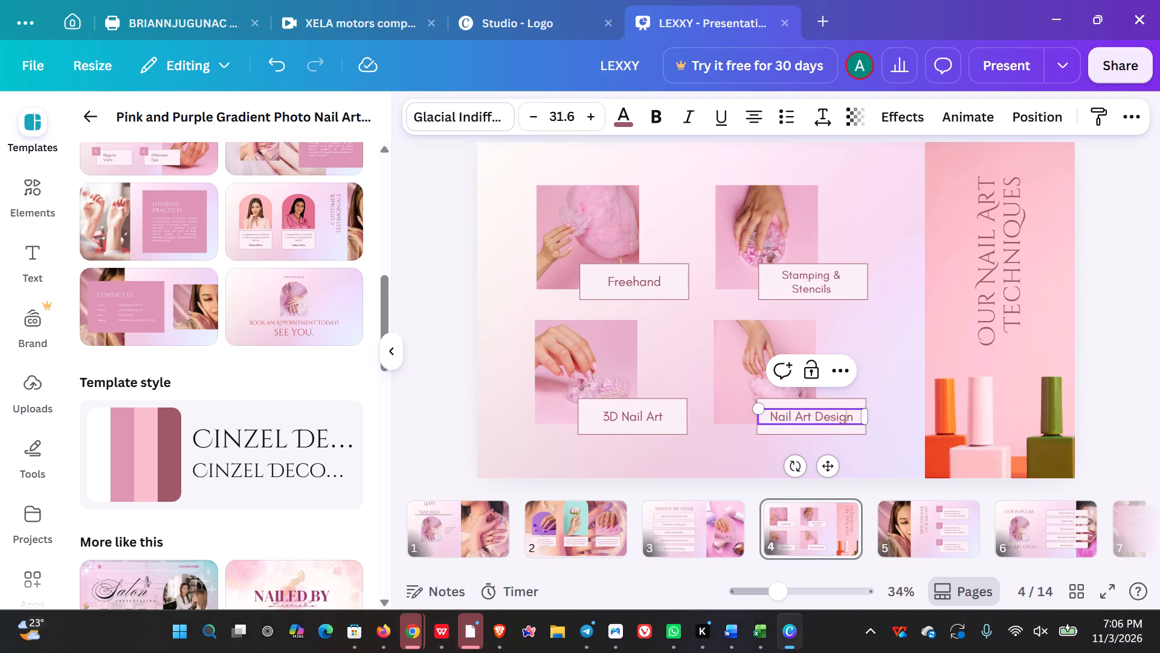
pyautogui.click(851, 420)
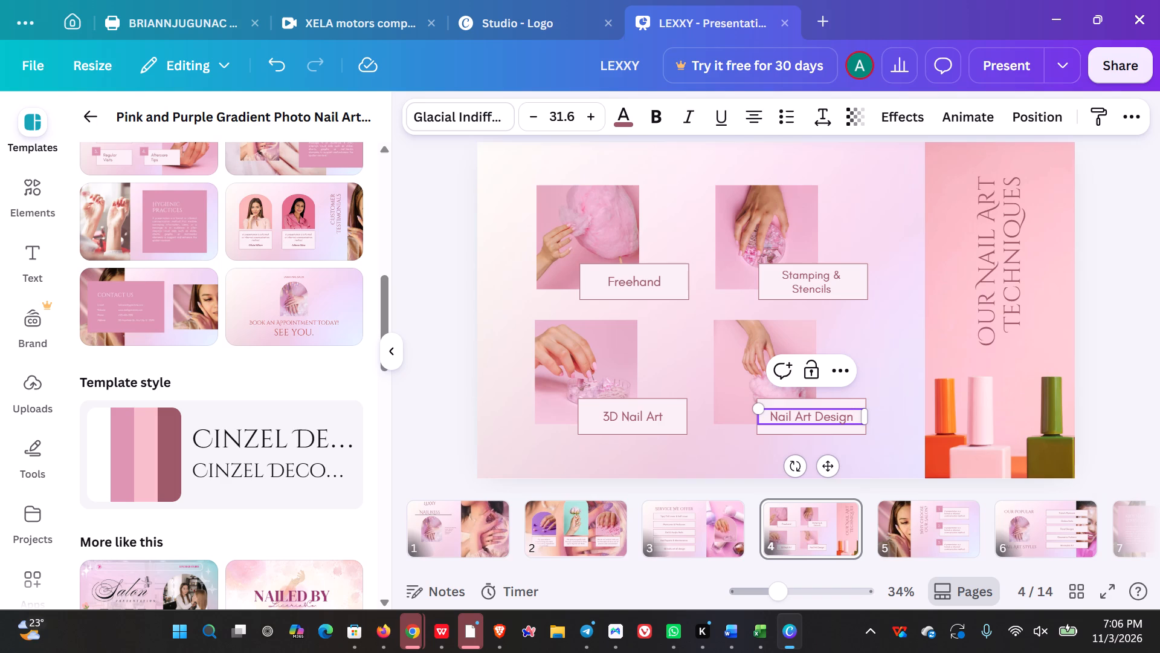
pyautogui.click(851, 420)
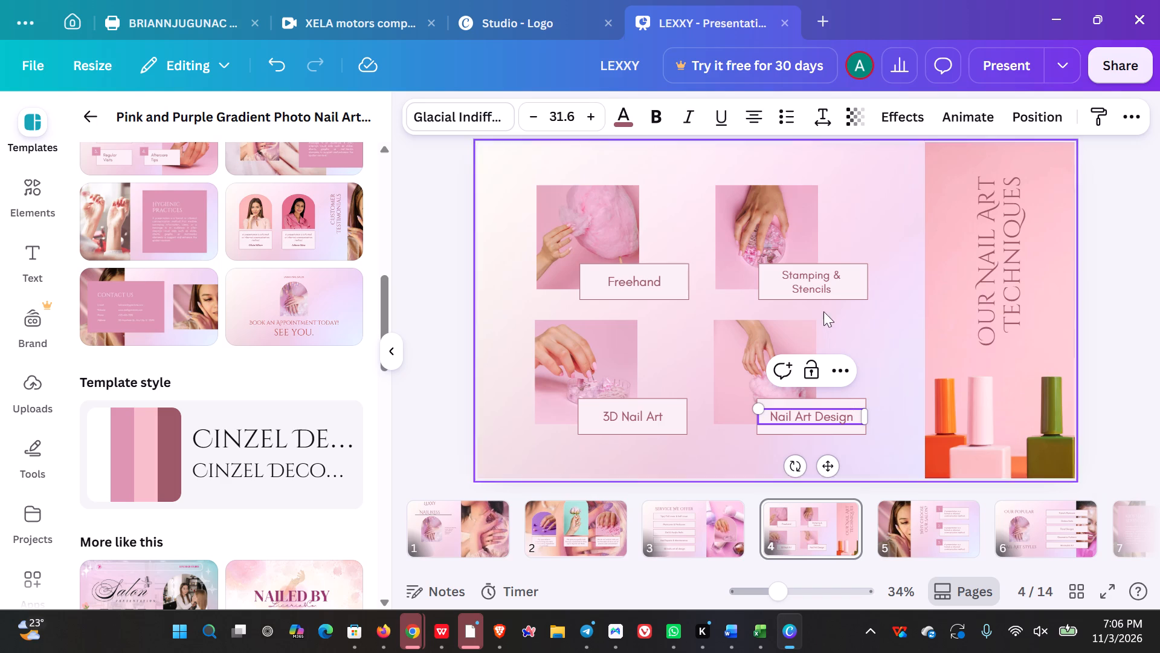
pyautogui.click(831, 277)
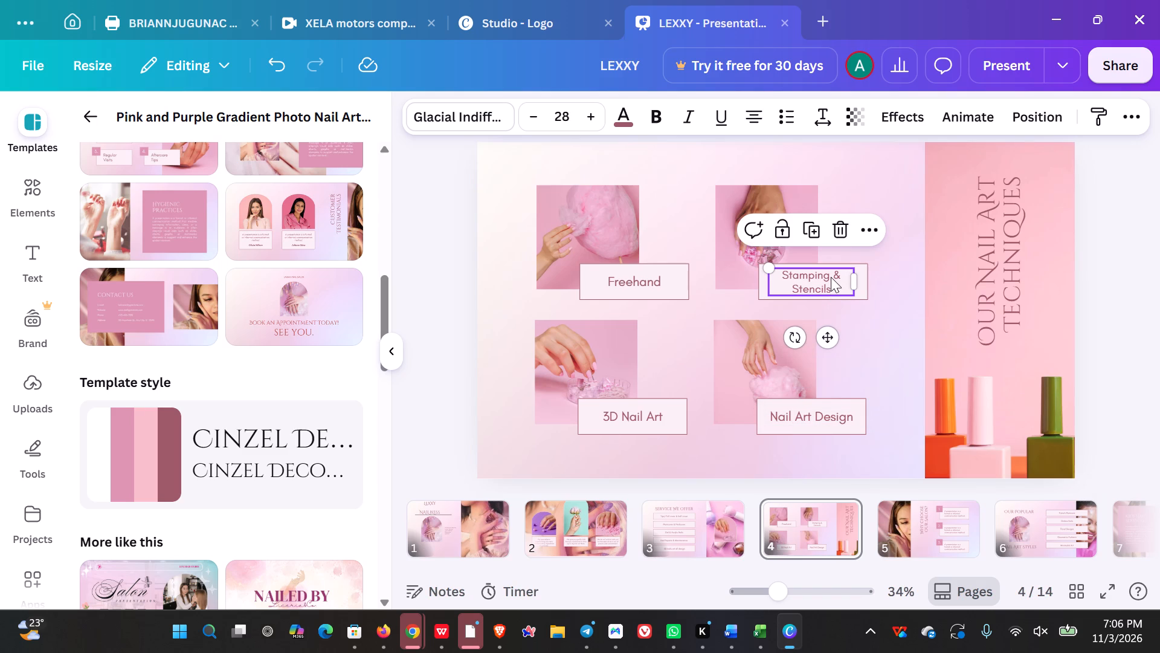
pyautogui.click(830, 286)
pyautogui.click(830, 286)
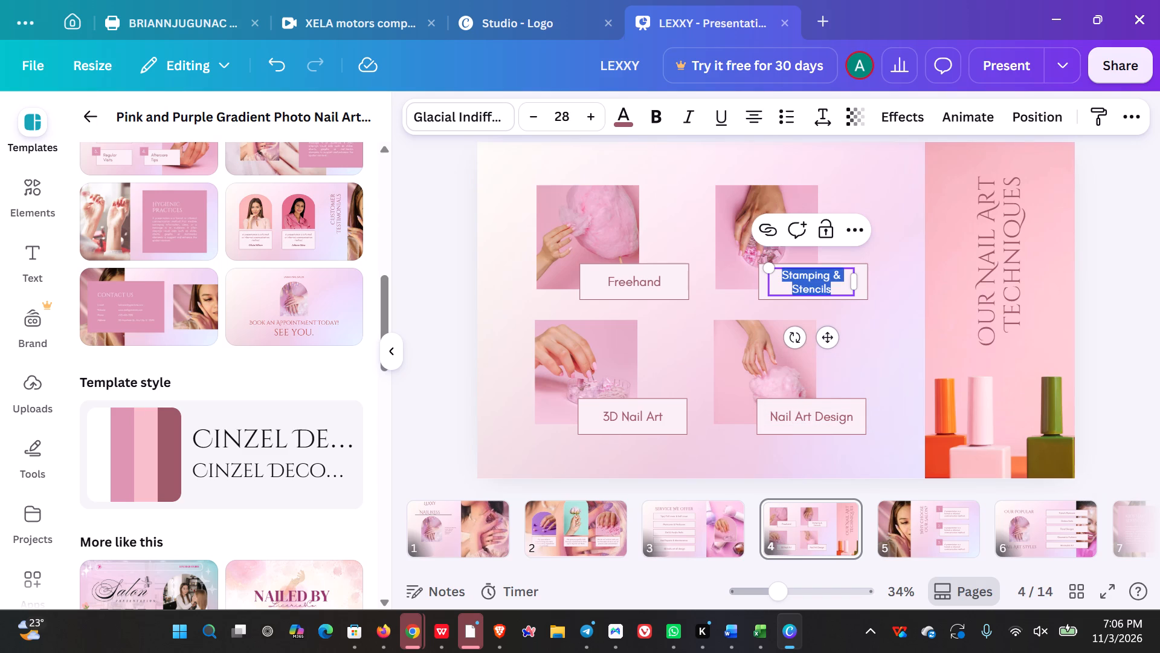
# Look through pages 2 to 6 to review their captions, service list, techniques, salon benefits and popular nail art styles.
pyautogui.click(894, 532)
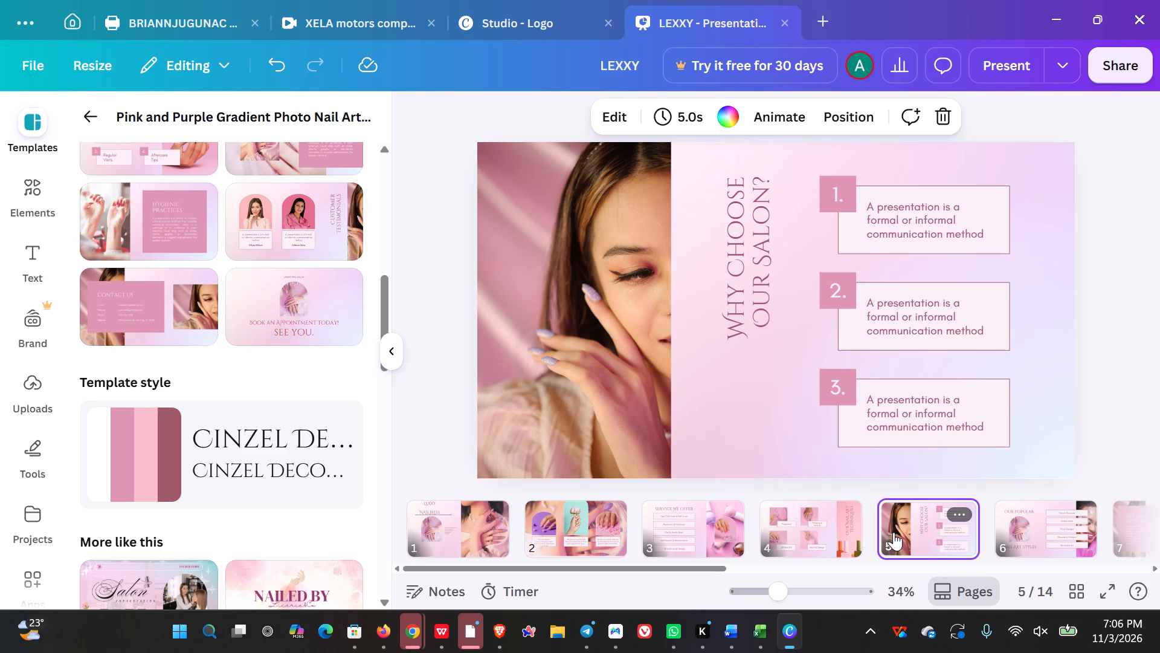
pyautogui.click(1033, 536)
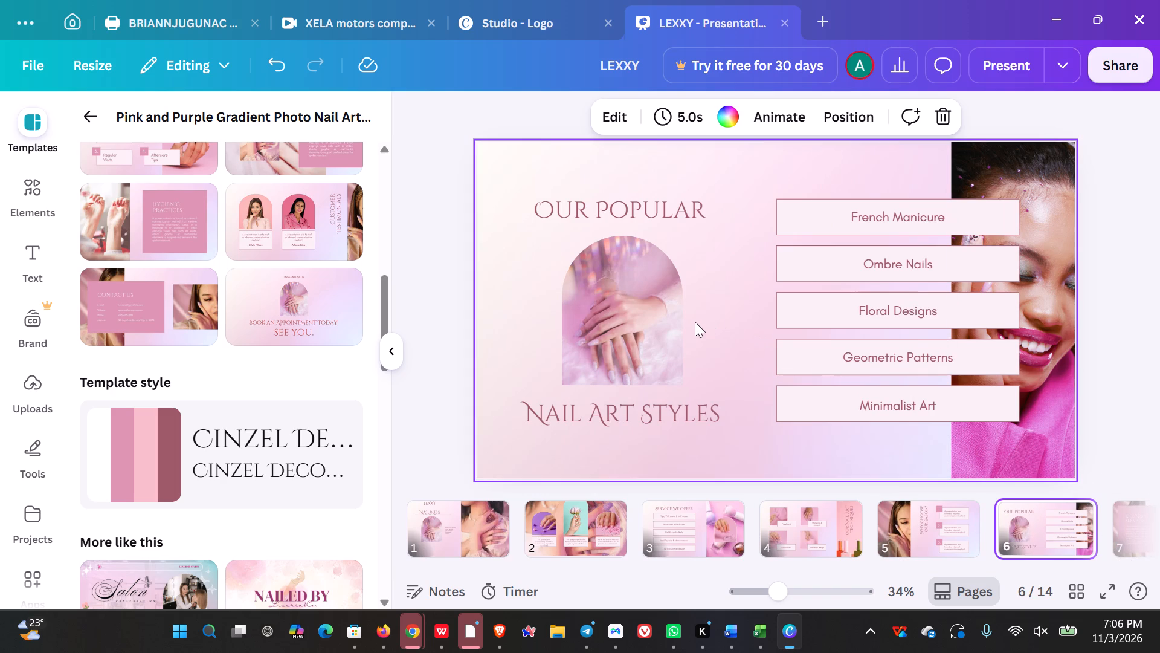
pyautogui.click(451, 525)
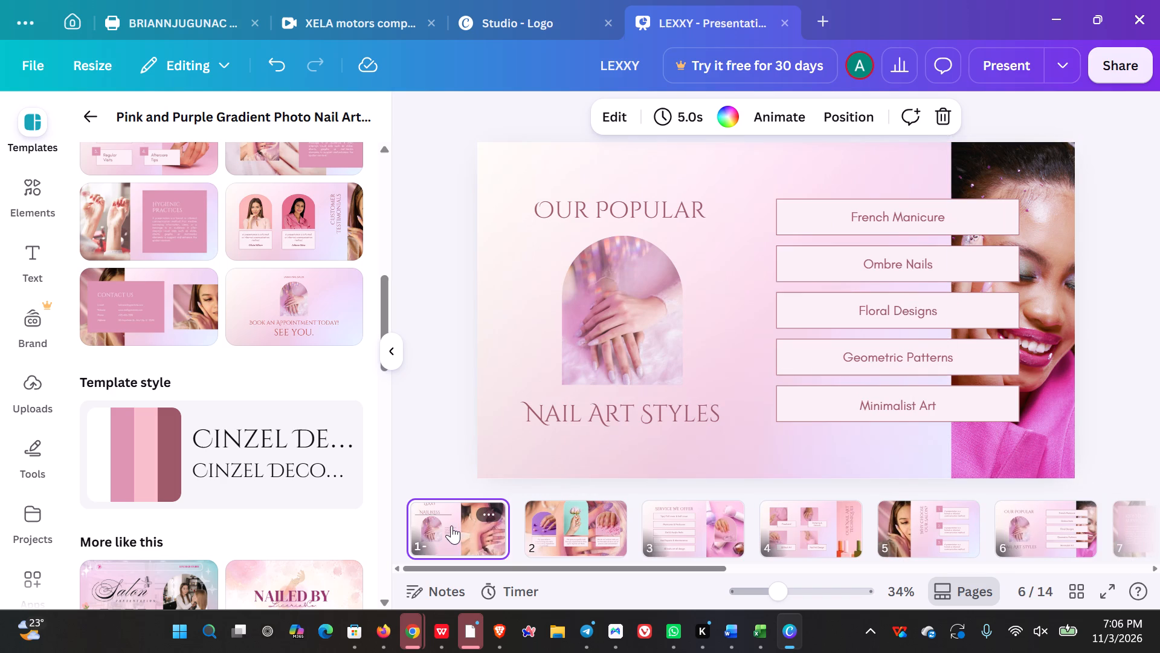
pyautogui.click(552, 530)
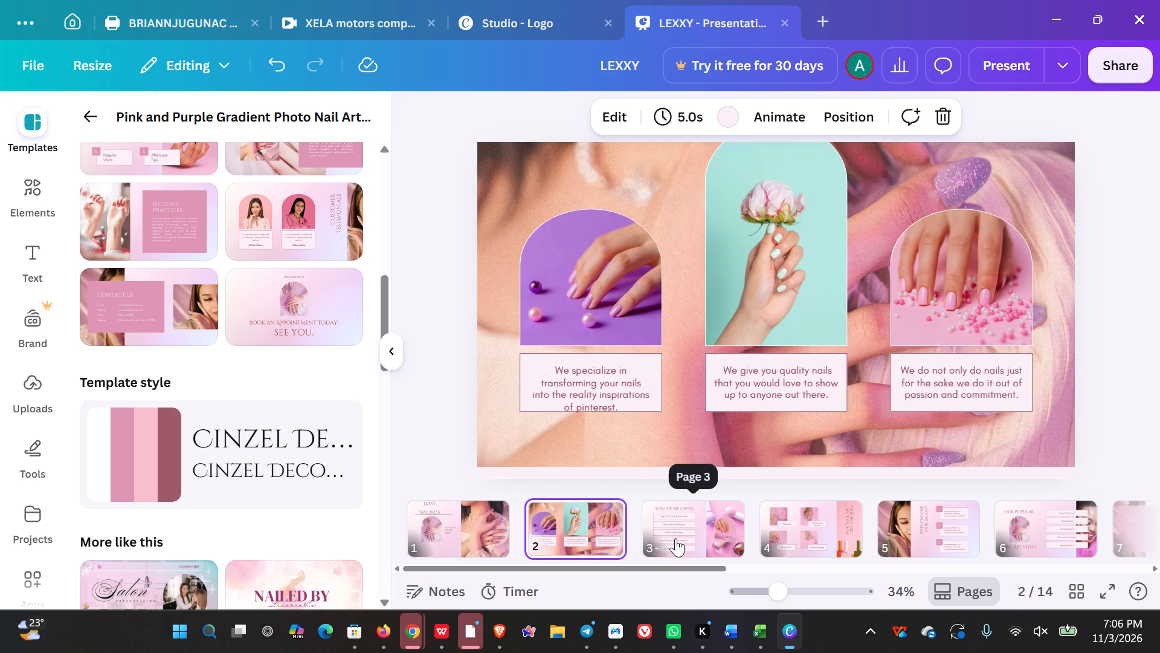
pyautogui.click(675, 538)
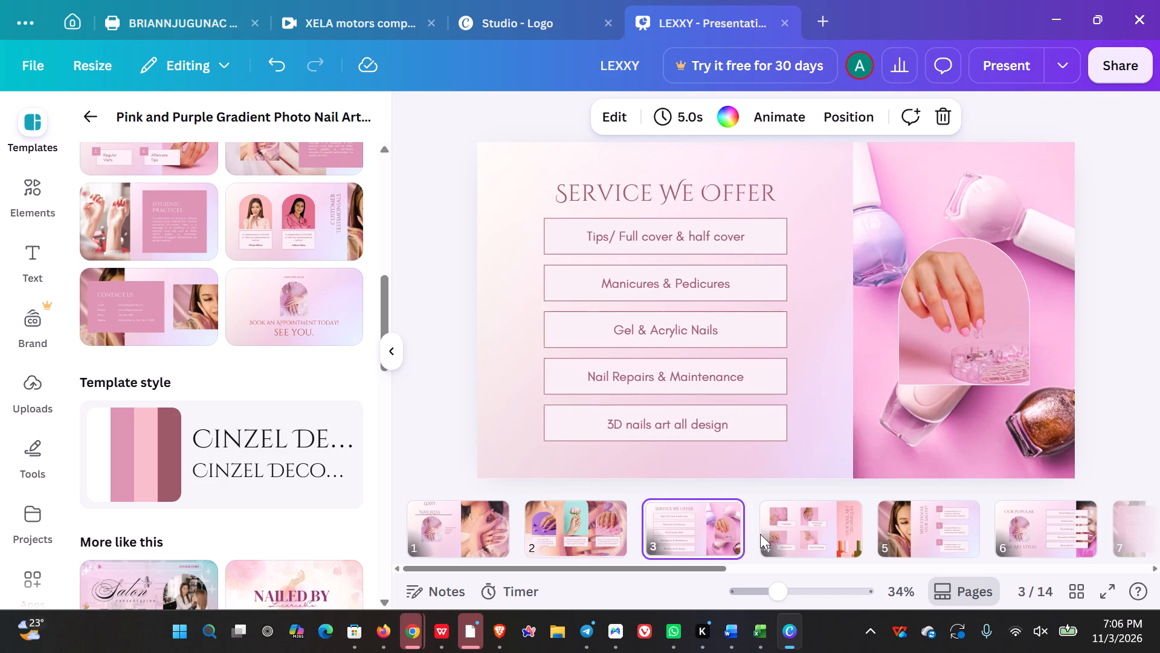
pyautogui.click(770, 538)
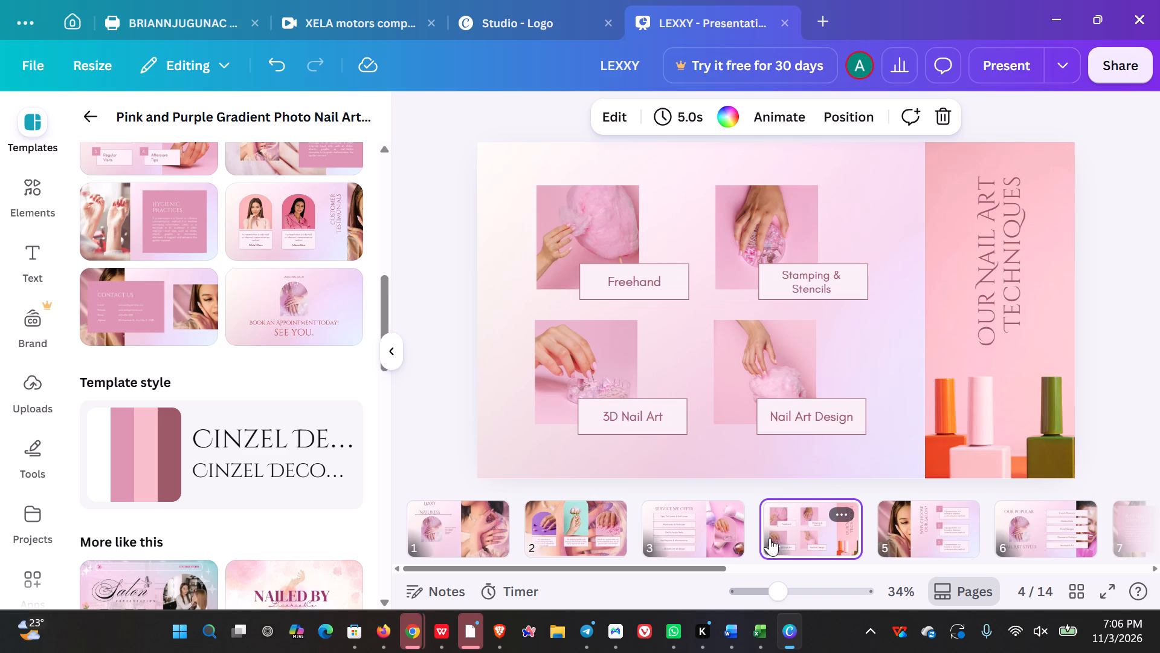
pyautogui.click(892, 538)
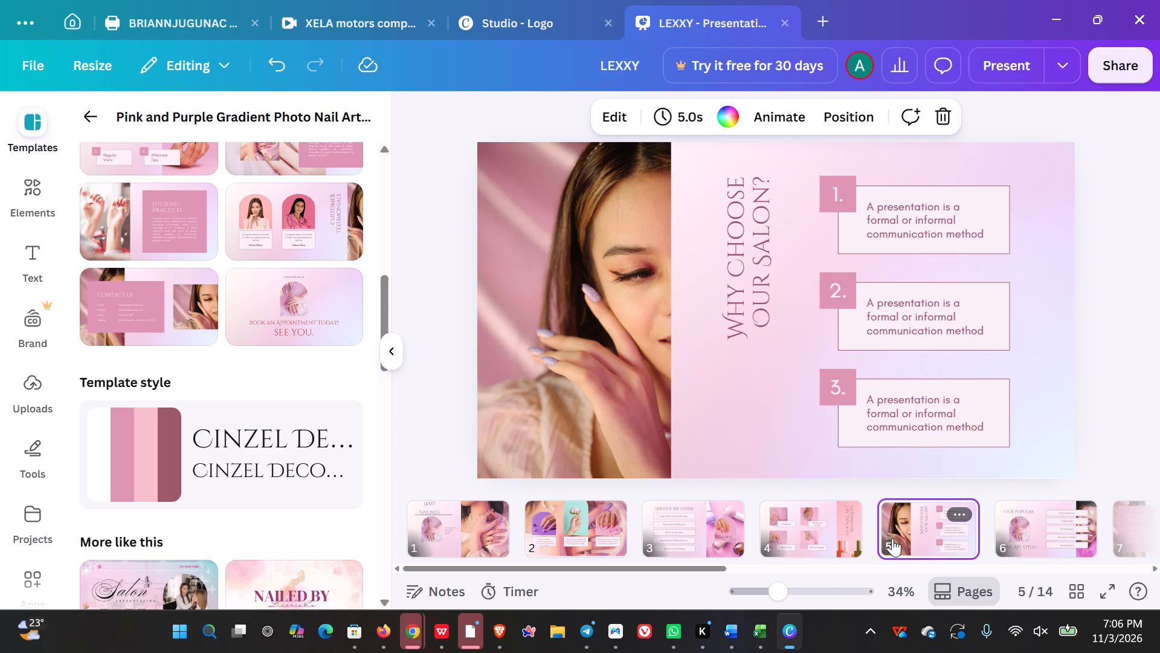
pyautogui.click(1005, 536)
pyautogui.hscroll(-1, 1005, 536)
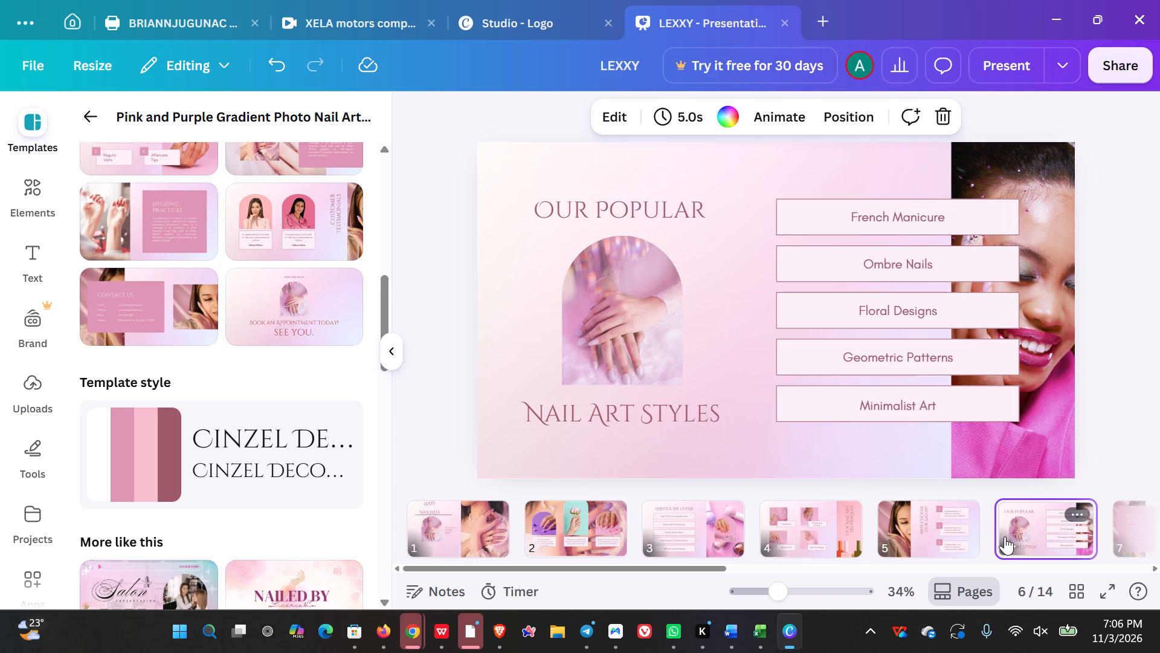
# Review the remaining template pages from 14 back to 8, covering contact details, hygiene, bridal packages, nail care and pricing, and recheck page 3's service list.
pyautogui.hscroll(-6, 1005, 536)
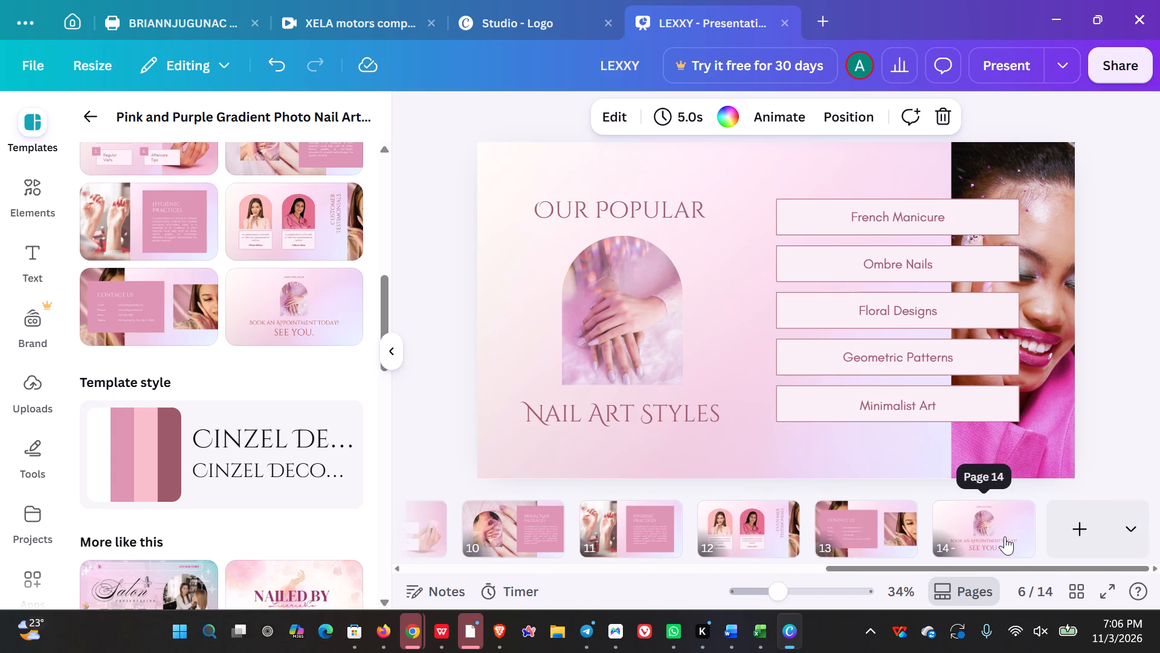
pyautogui.hscroll(-1, 1005, 536)
pyautogui.click(961, 537)
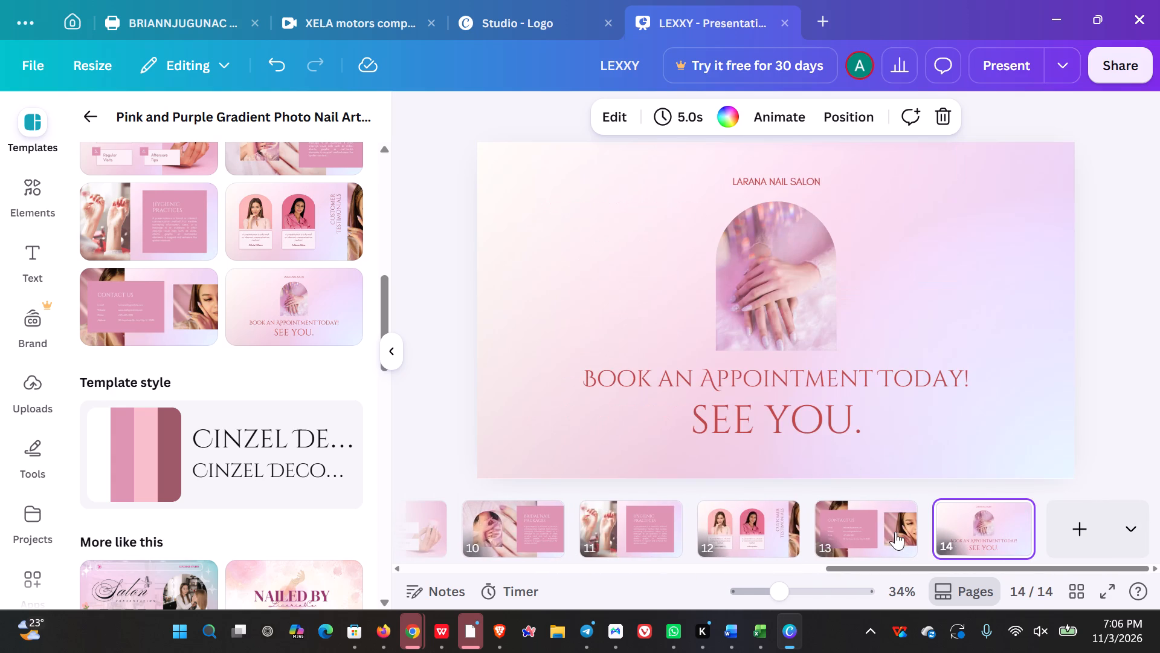
pyautogui.click(868, 529)
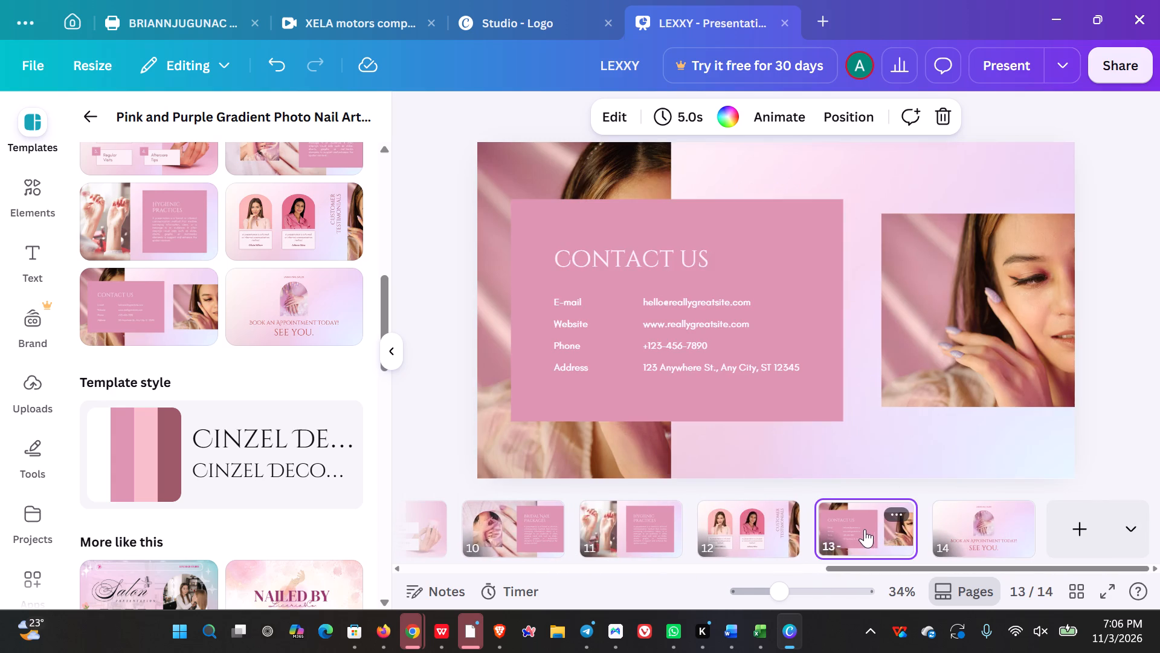
pyautogui.click(771, 520)
pyautogui.click(619, 502)
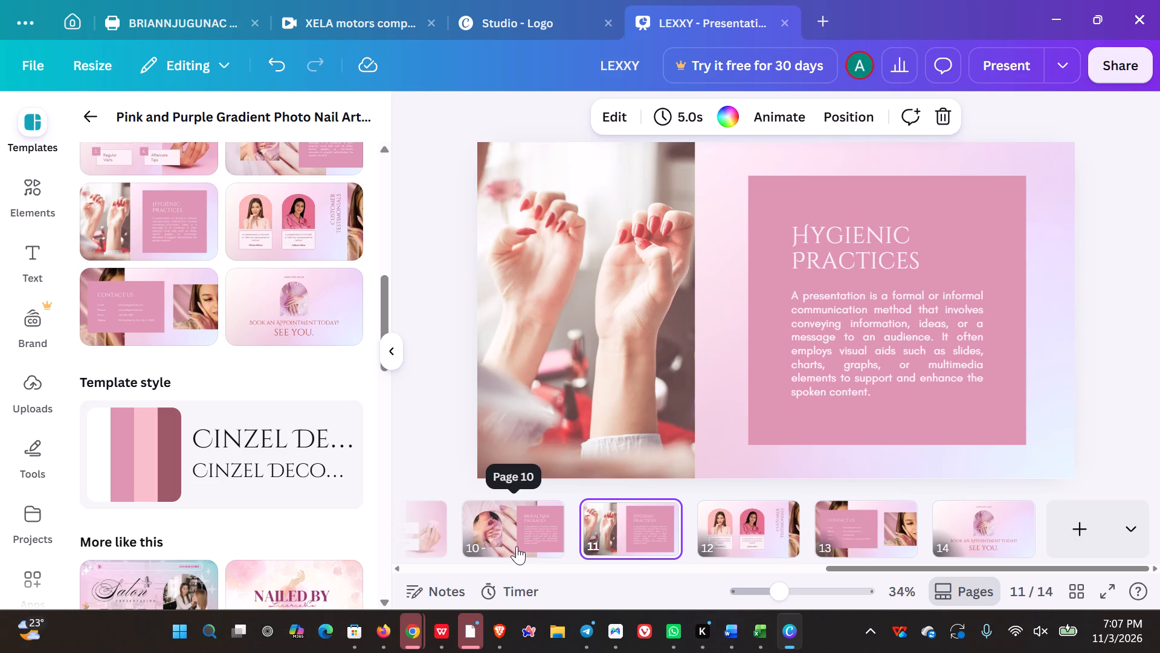
pyautogui.click(520, 530)
pyautogui.hscroll(1, 461, 518)
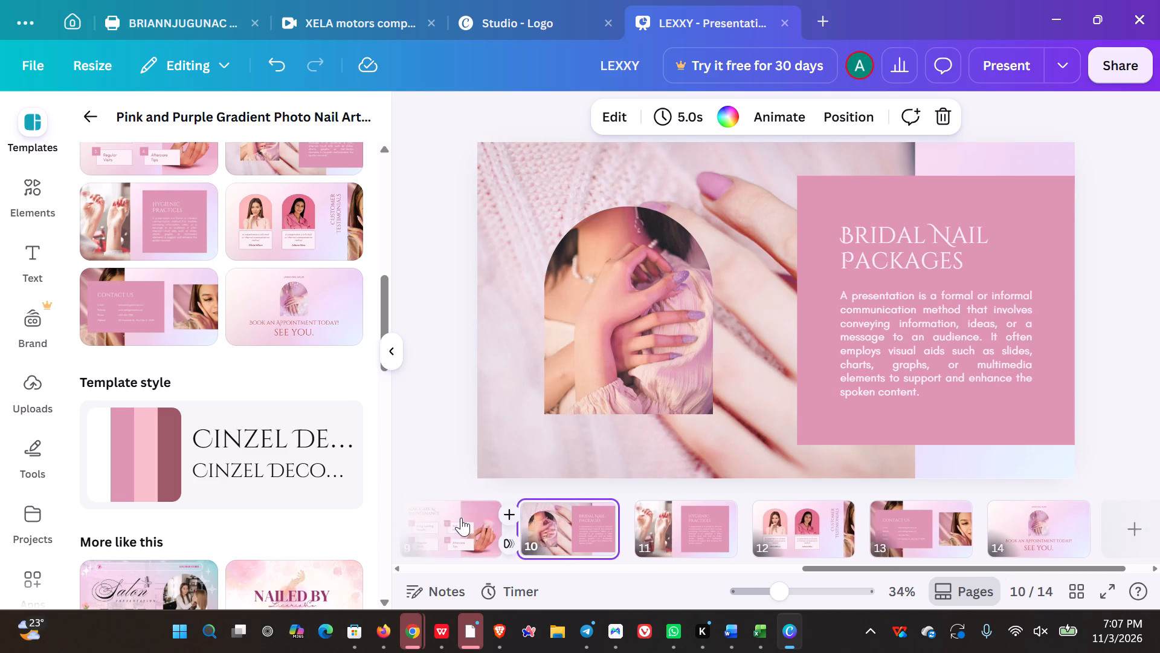
pyautogui.hscroll(1, 461, 518)
pyautogui.click(461, 518)
pyautogui.hscroll(2, 461, 518)
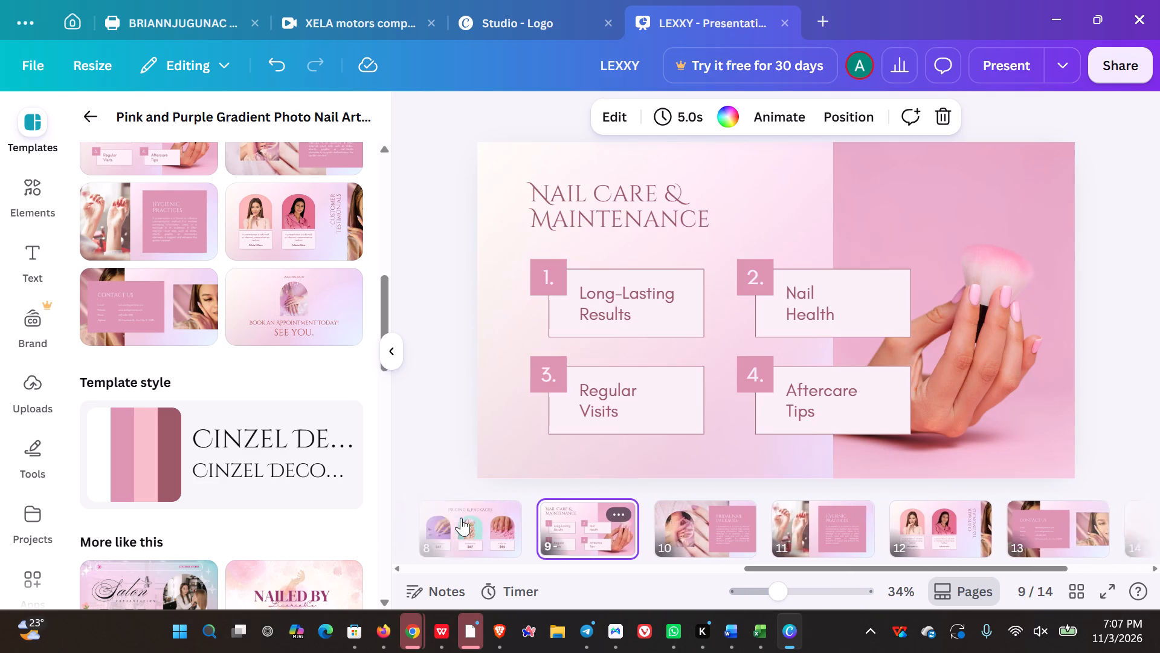
pyautogui.hscroll(1, 461, 518)
pyautogui.click(514, 525)
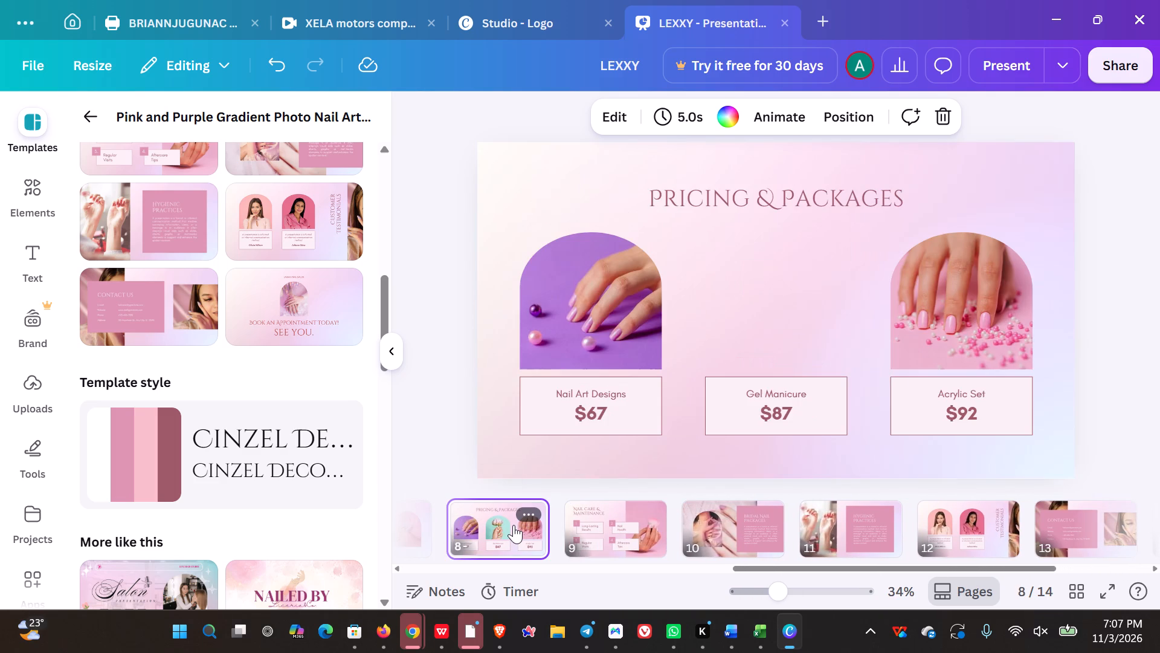
pyautogui.hscroll(2, 514, 525)
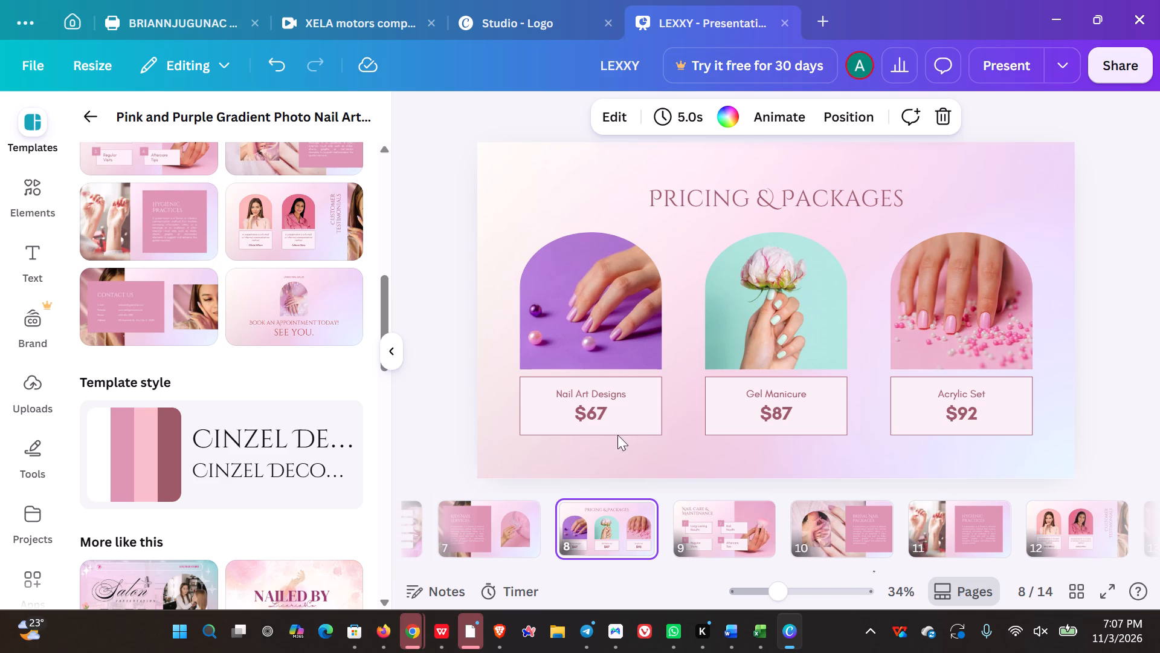
pyautogui.hscroll(3, 564, 519)
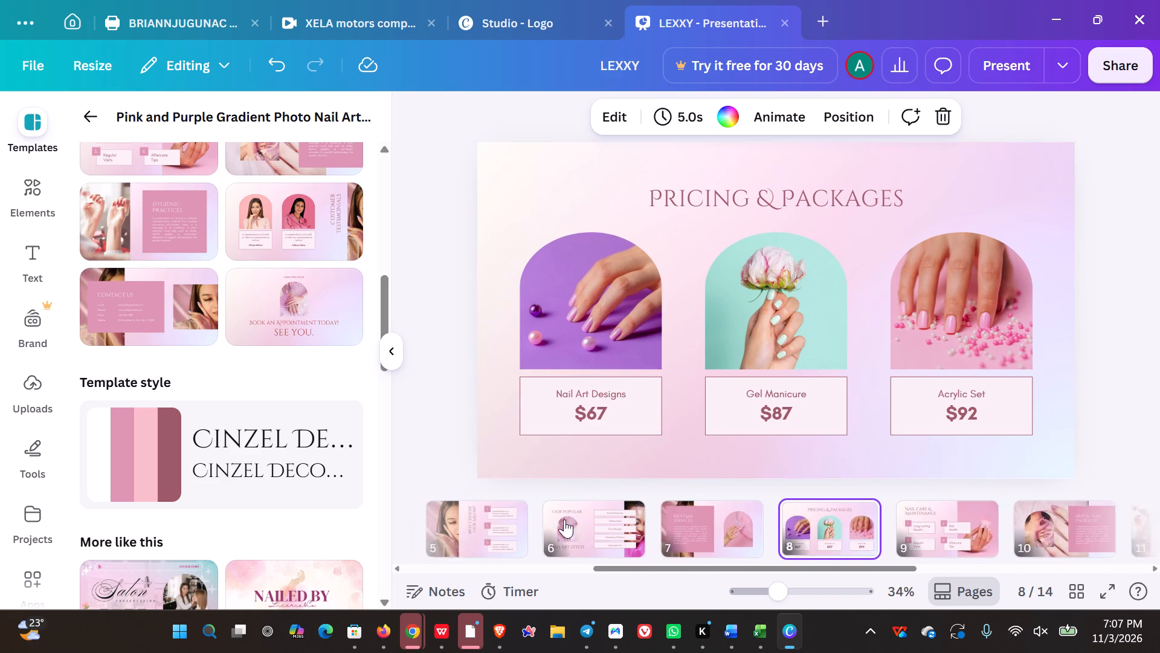
pyautogui.hscroll(3, 564, 519)
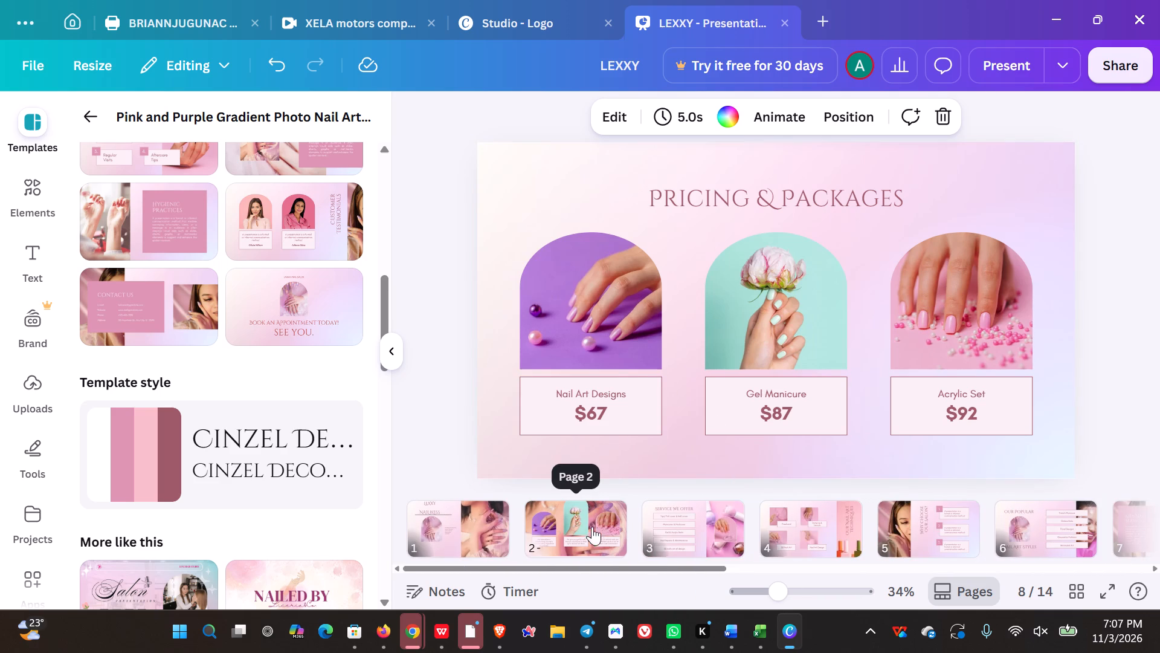
pyautogui.click(652, 528)
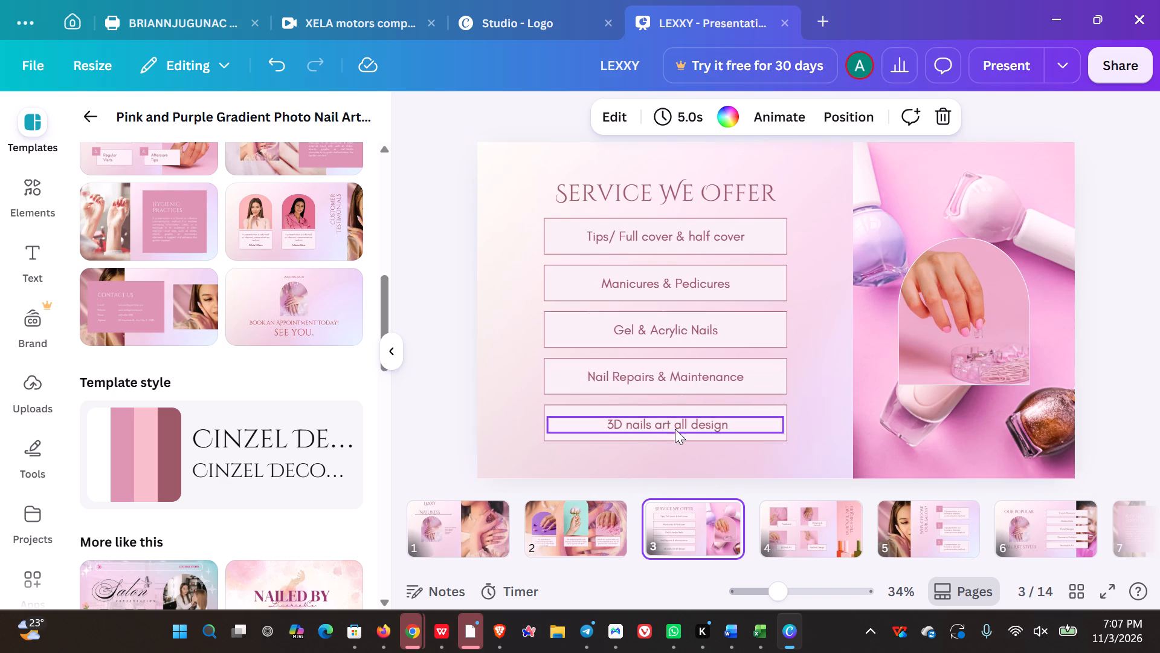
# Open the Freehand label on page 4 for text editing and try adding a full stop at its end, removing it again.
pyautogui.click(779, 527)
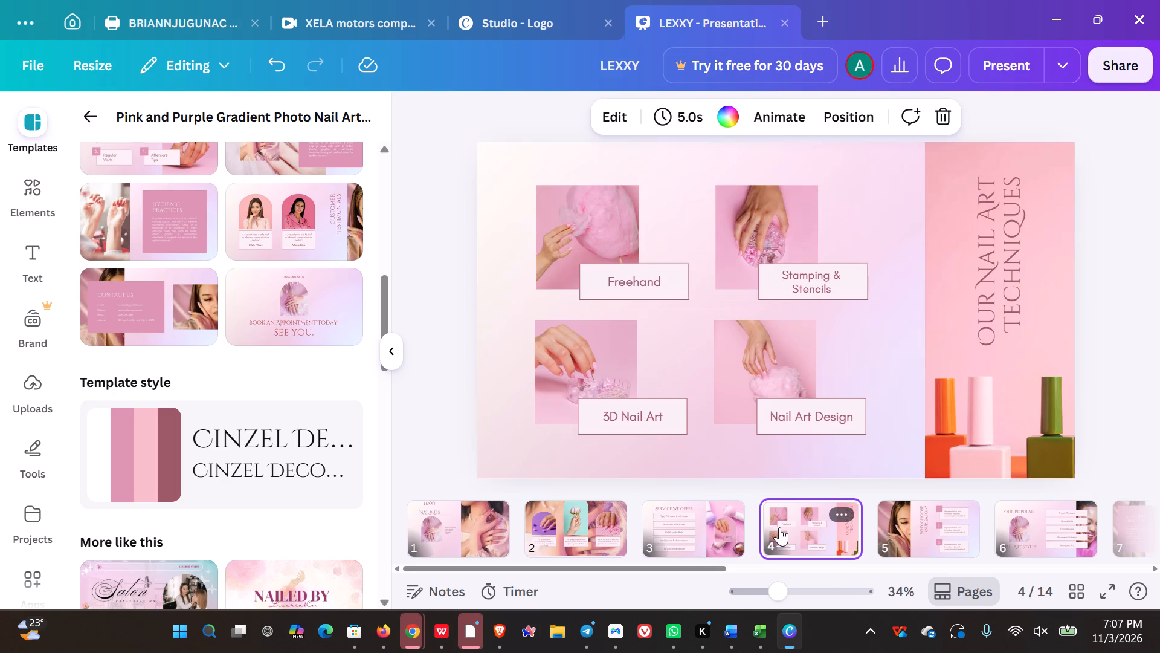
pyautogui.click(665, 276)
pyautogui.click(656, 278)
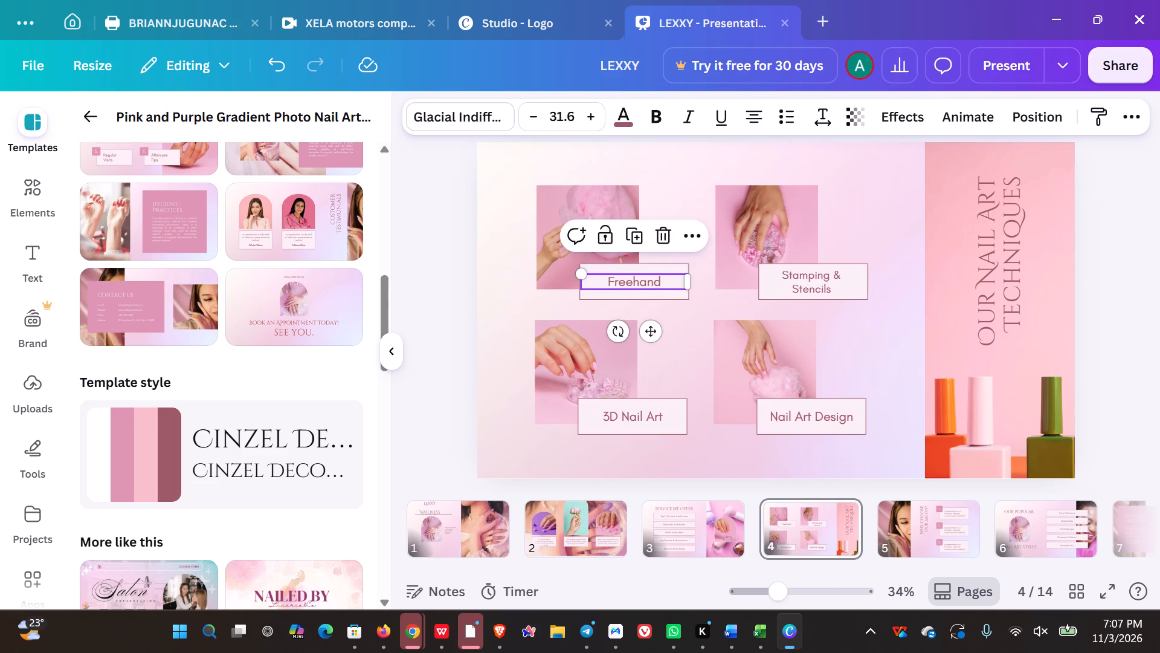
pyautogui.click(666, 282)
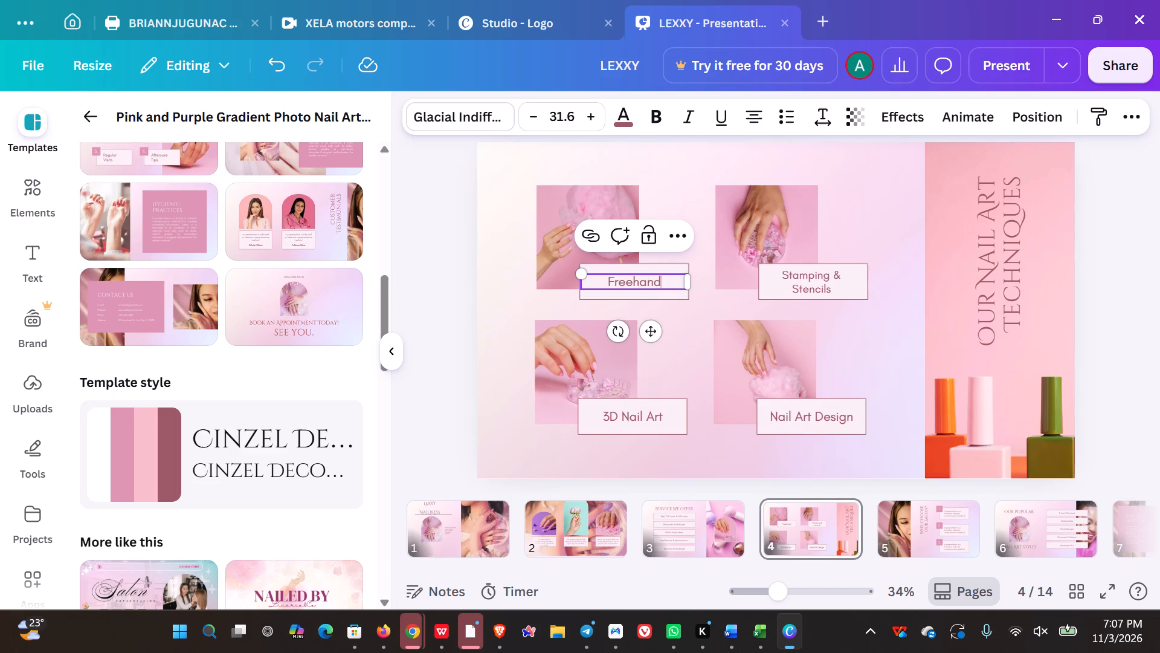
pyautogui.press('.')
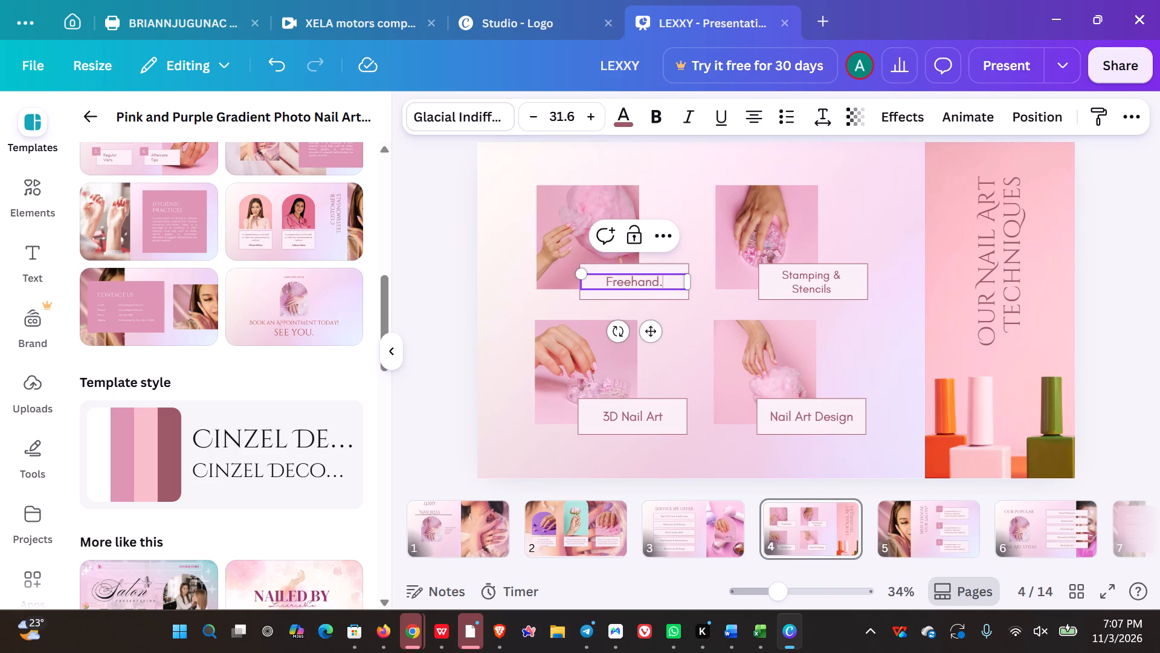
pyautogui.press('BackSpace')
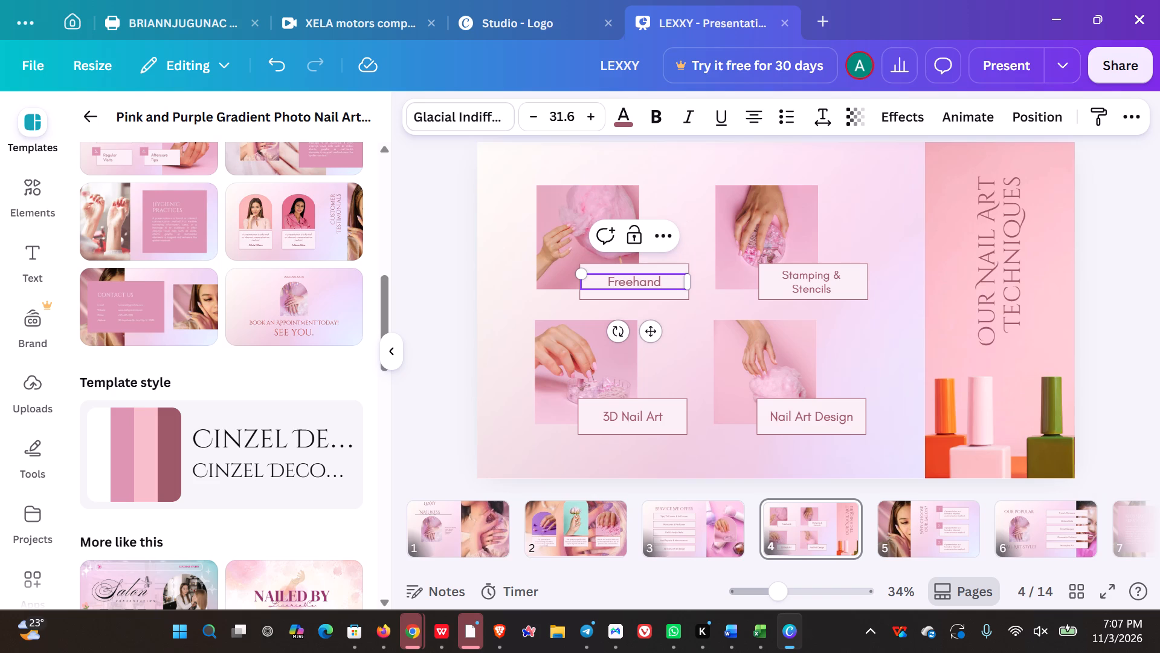
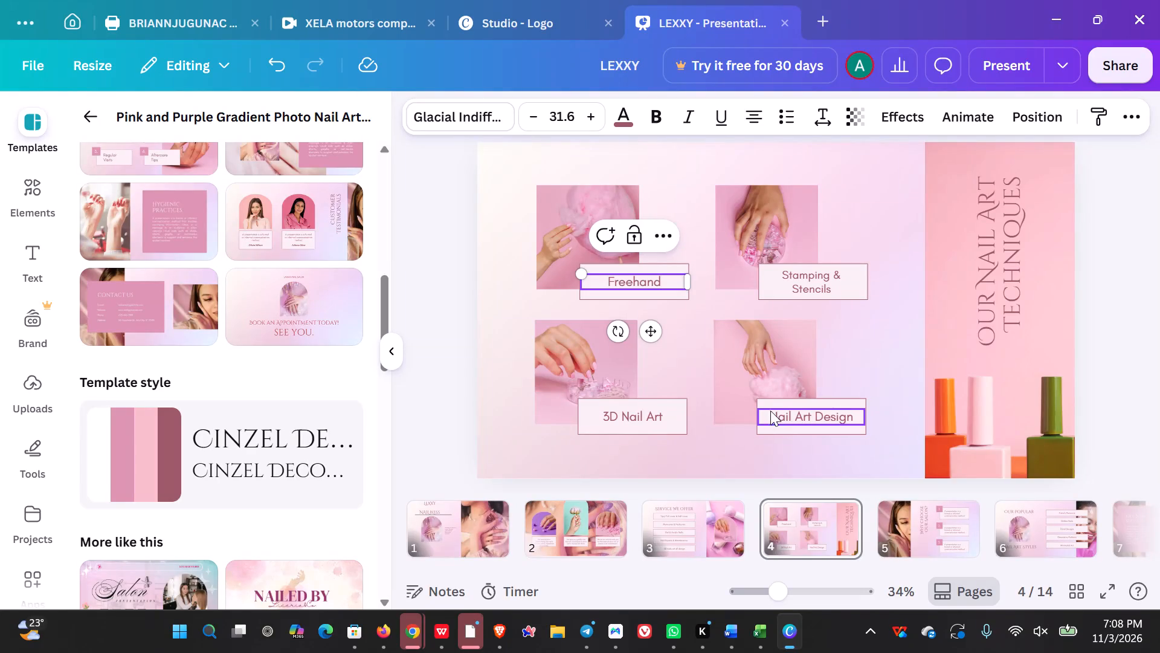
# Open the Nail Art Design label on page 4 for editing and replace its initial N with "Mod".
pyautogui.click(778, 417)
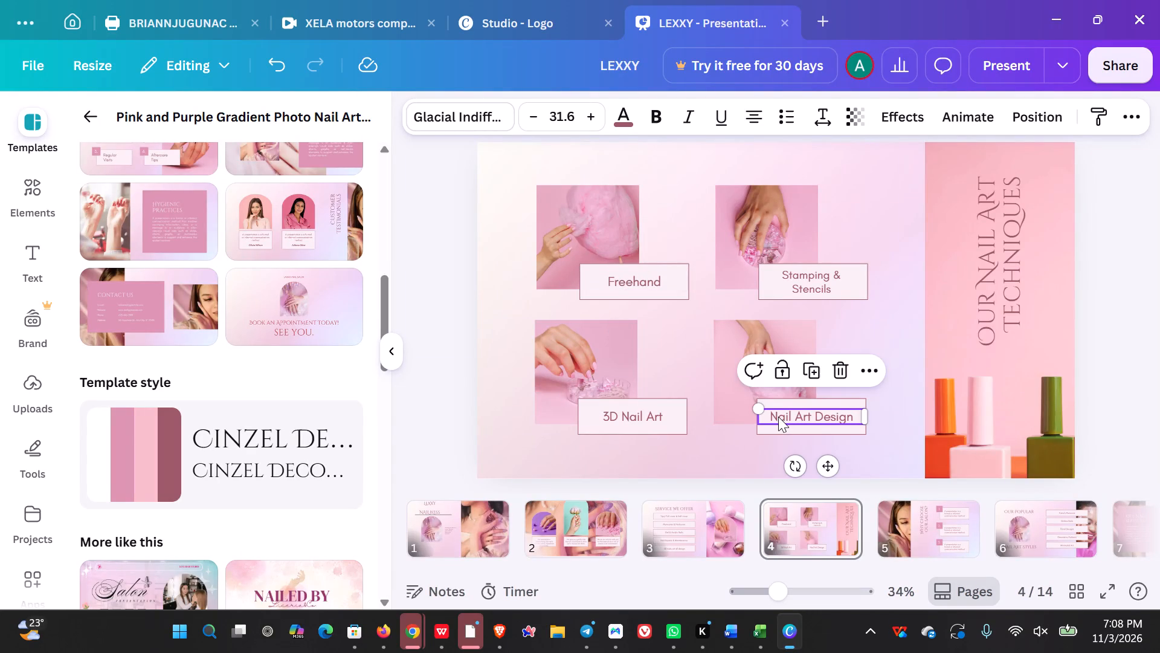
pyautogui.click(779, 412)
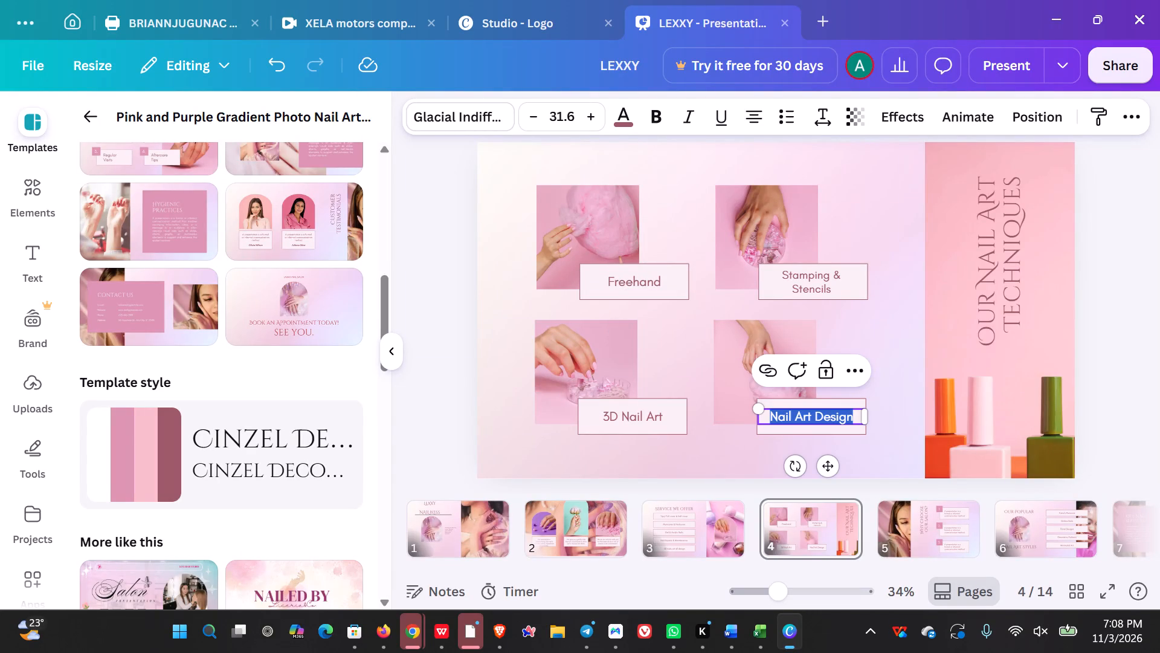
pyautogui.click(779, 412)
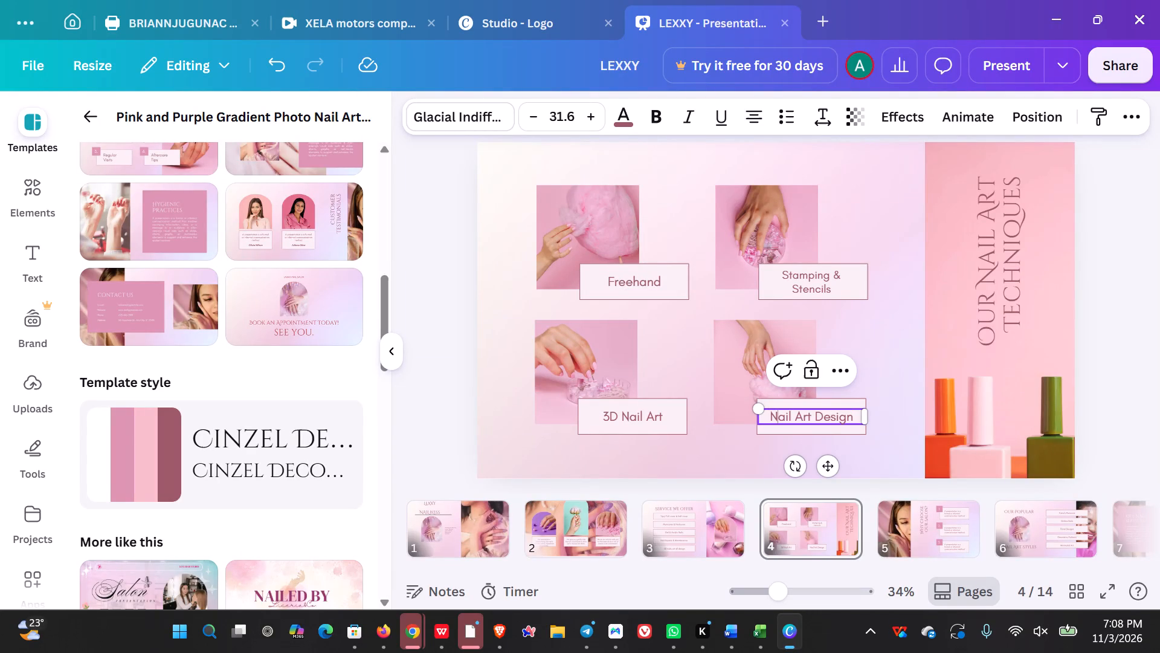
pyautogui.press('BackSpace')
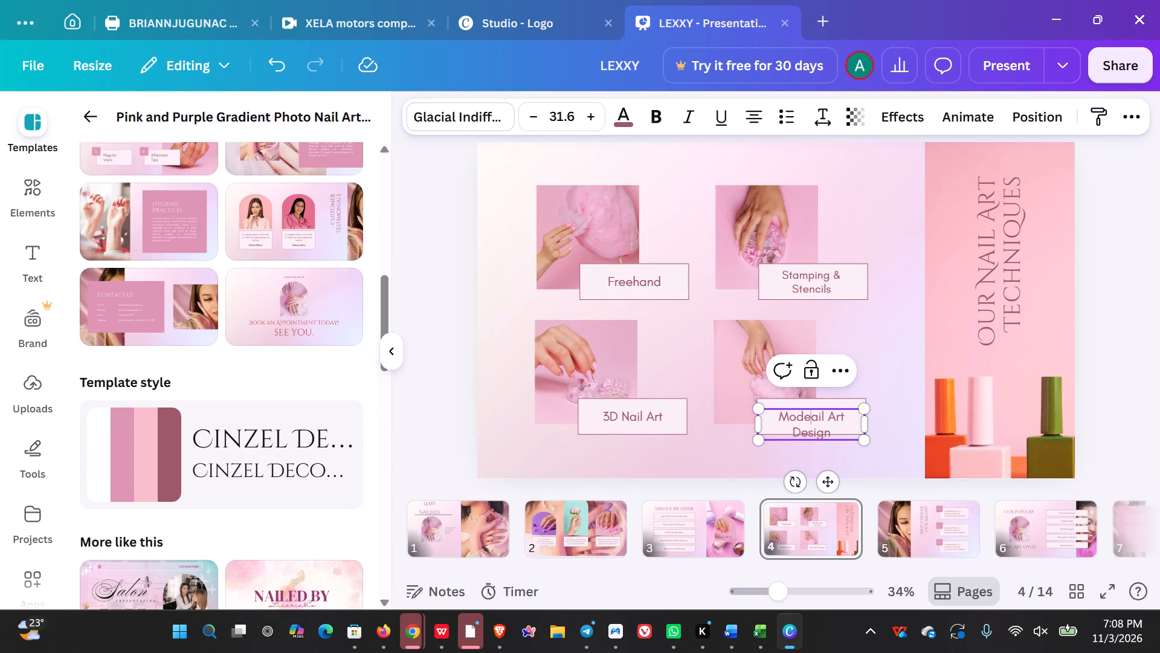
pyautogui.press('BackSpace')
pyautogui.press('BackSpace')
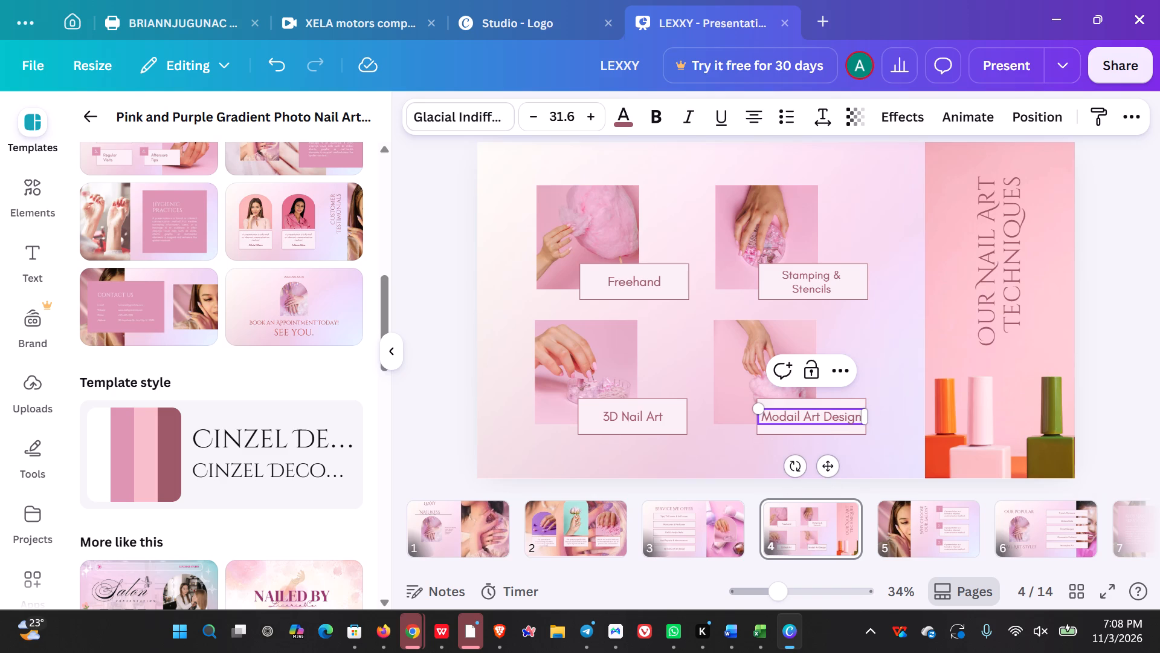
# Make the box behind the Modail Art Design label taller and wider, and move the label text up inside it.
pyautogui.click(802, 432)
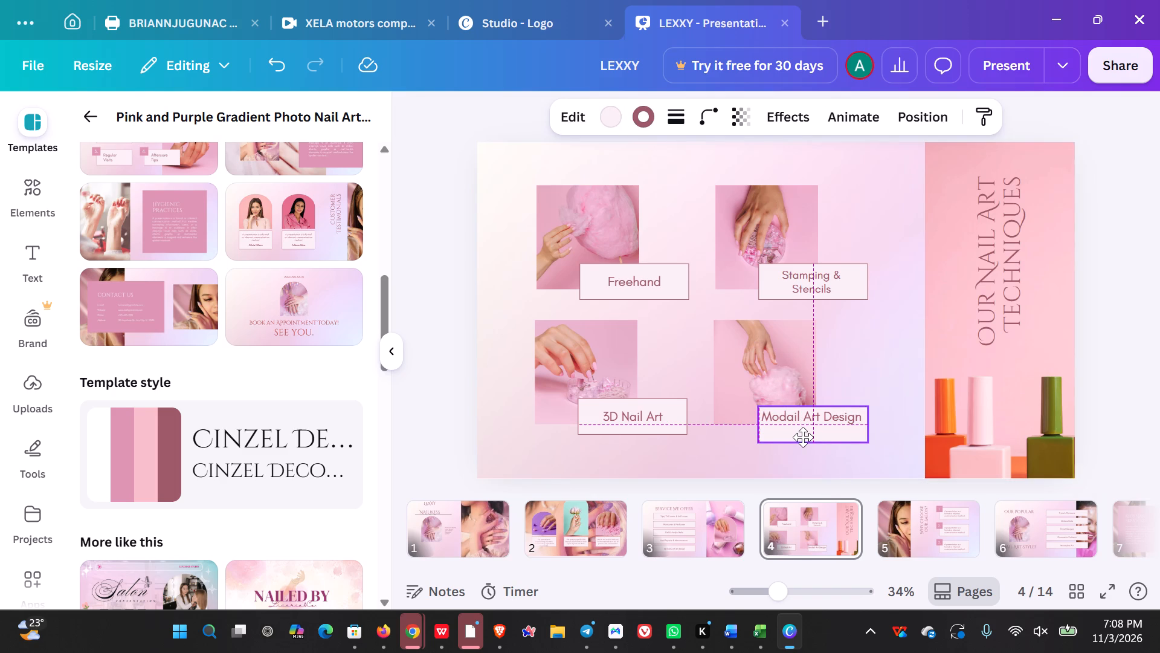
pyautogui.moveTo(789, 408); pyautogui.dragTo(784, 429)
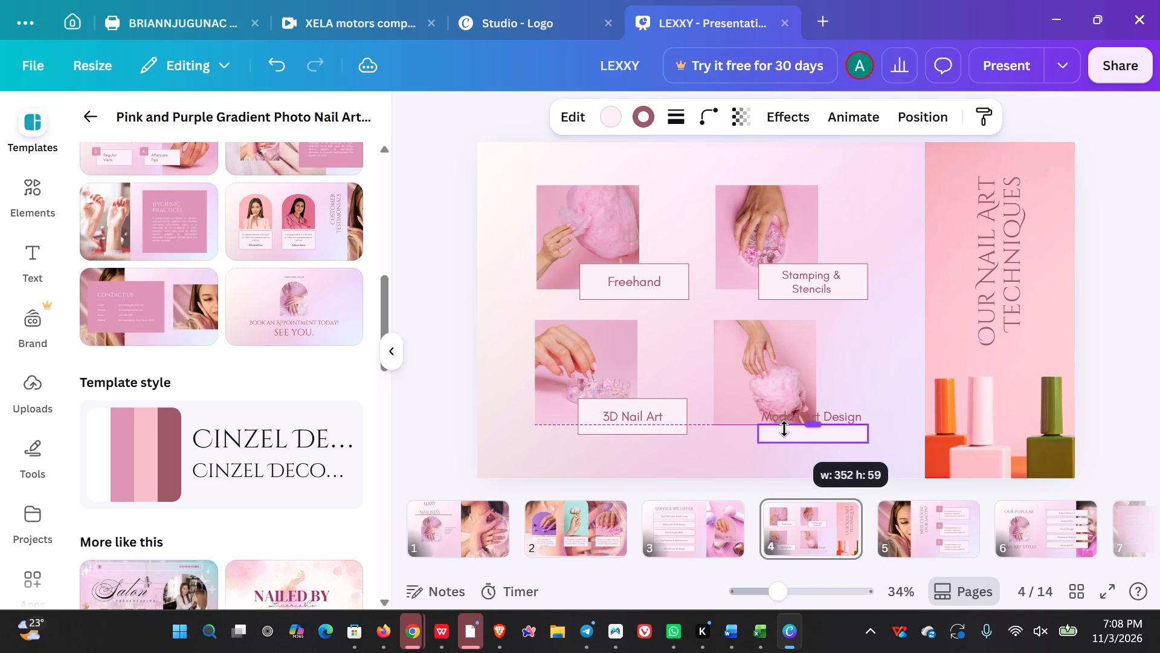
pyautogui.moveTo(784, 429); pyautogui.dragTo(776, 382)
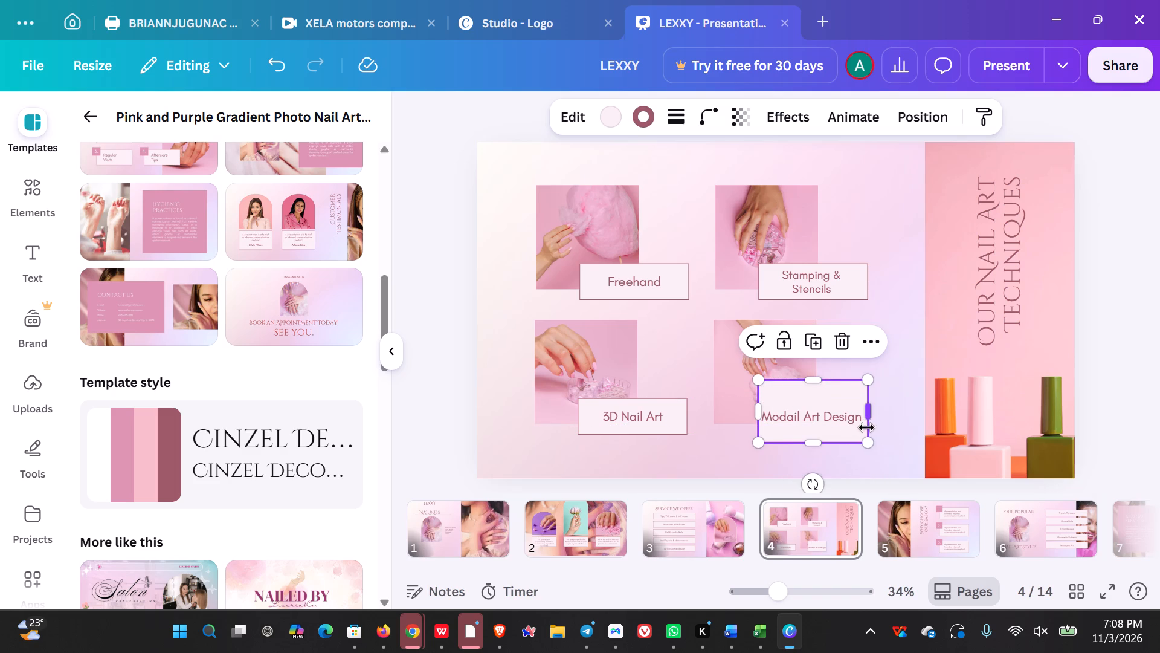
pyautogui.moveTo(865, 430); pyautogui.dragTo(892, 429)
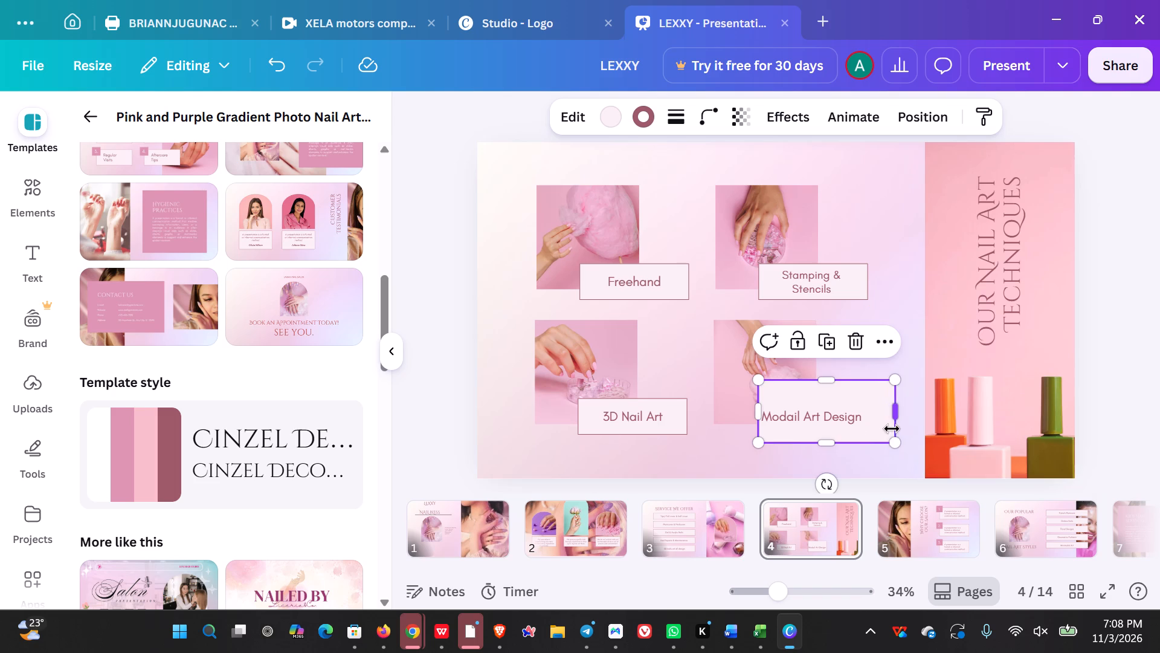
pyautogui.moveTo(801, 410); pyautogui.dragTo(801, 402)
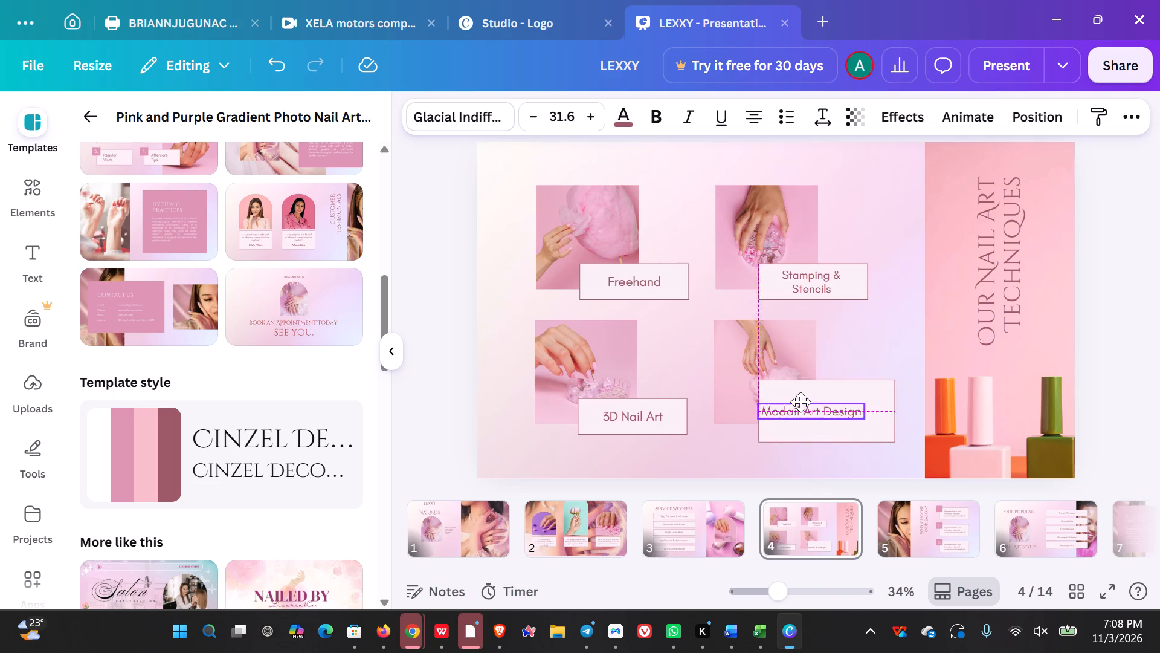
pyautogui.moveTo(801, 402); pyautogui.dragTo(800, 392)
# Correct the label's first word so the text reads "Modern Art Design".
pyautogui.click(801, 392)
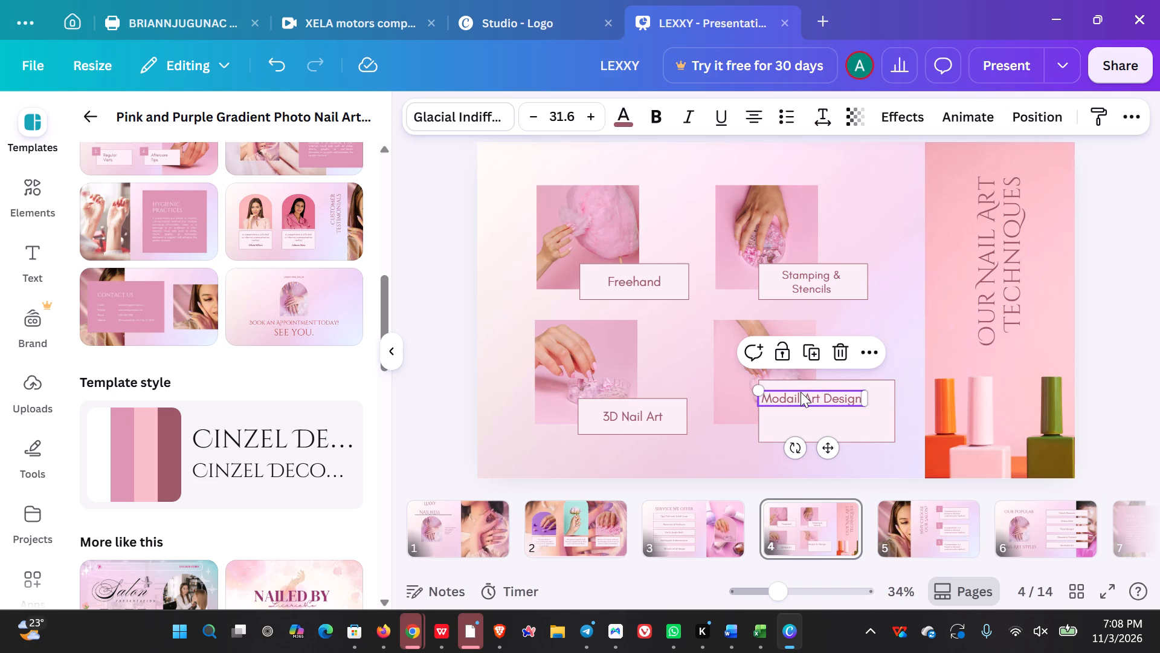
pyautogui.press('BackSpace')
pyautogui.press('BackSpace')
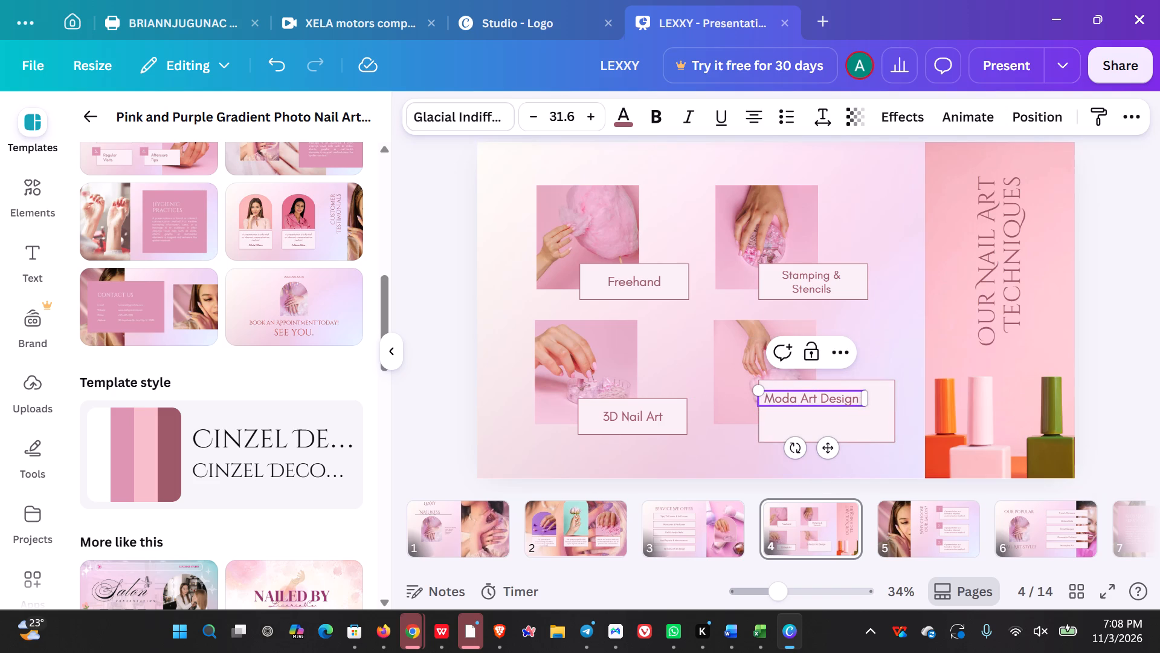
pyautogui.press('BackSpace')
pyautogui.write('ern')
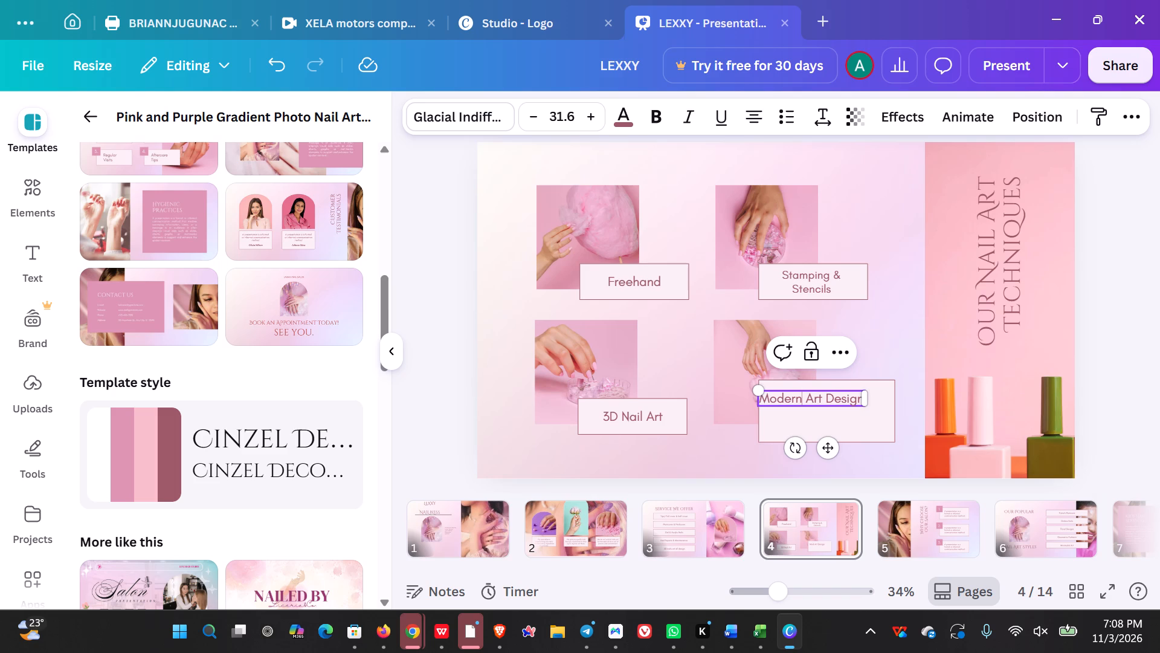
# Add a leading space to wrap the label onto two lines, and change its wording to "Modern Art Designs".
pyautogui.click(862, 418)
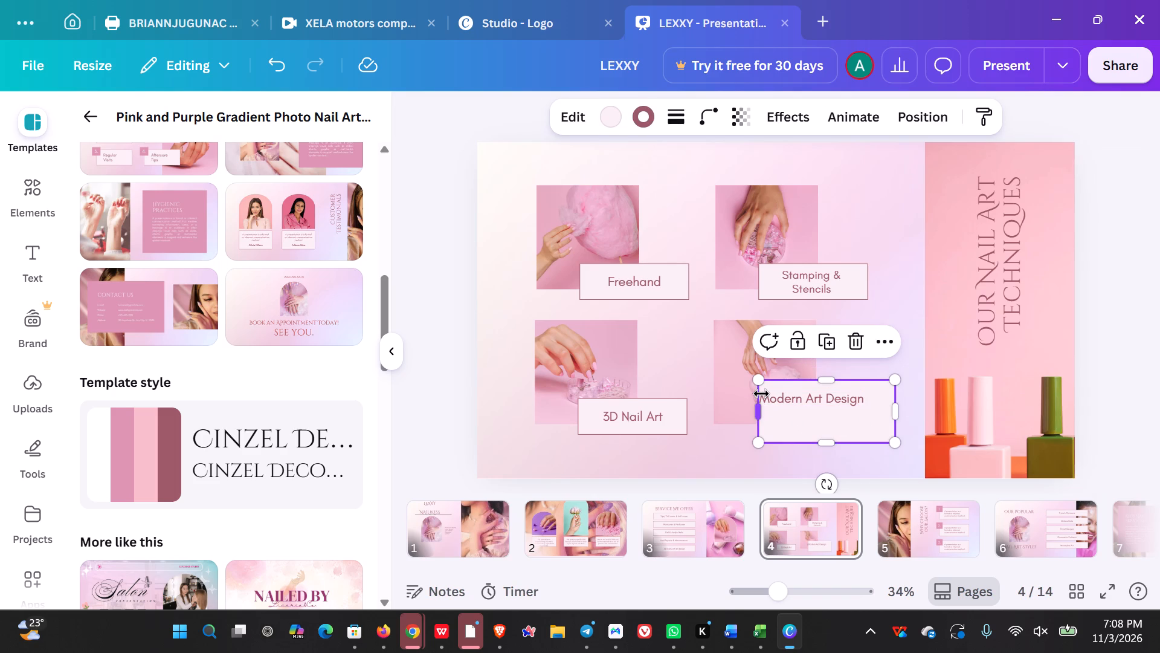
pyautogui.click(761, 394)
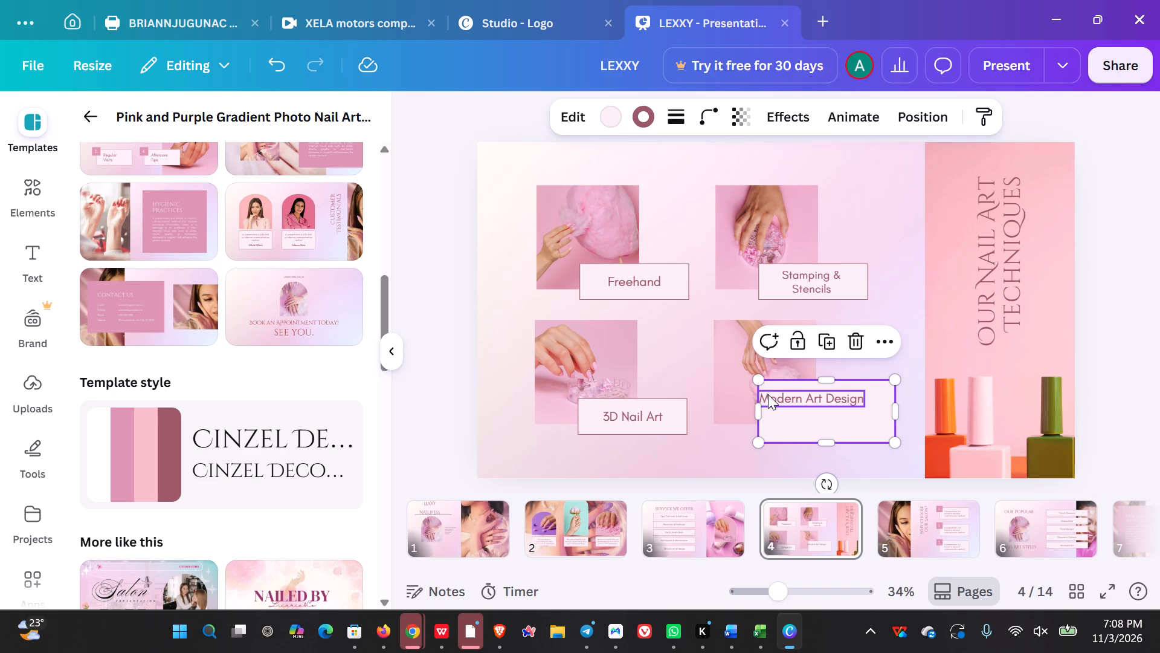
pyautogui.click(768, 394)
pyautogui.click(773, 393)
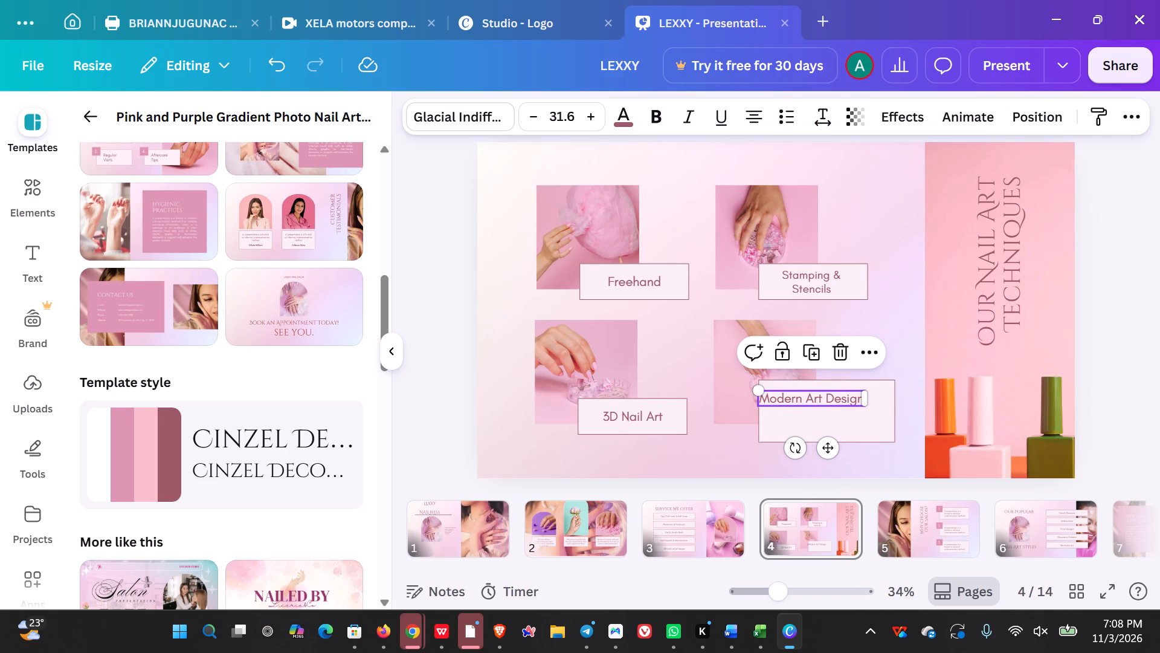
pyautogui.click(765, 398)
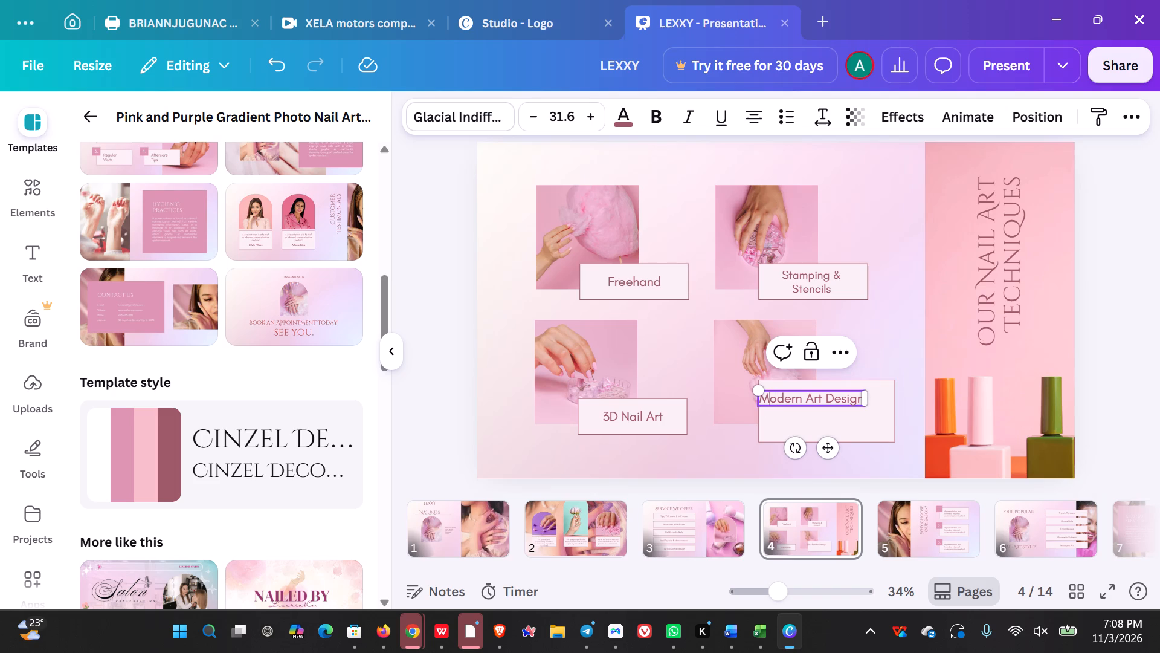
pyautogui.click(762, 398)
pyautogui.press('space')
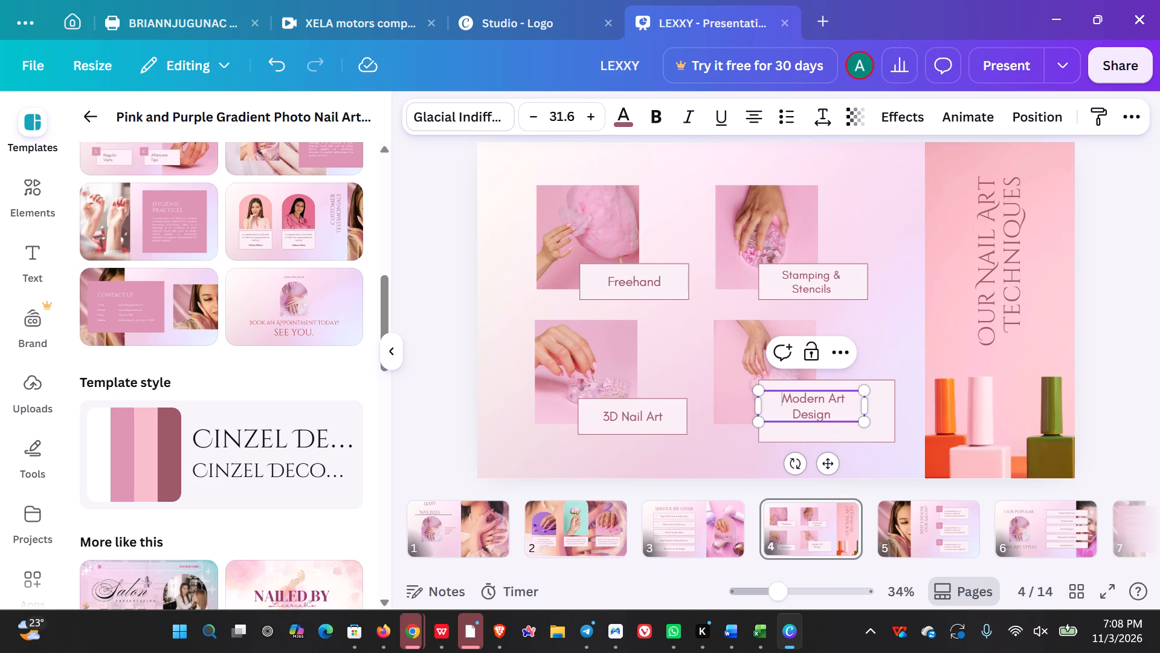
pyautogui.click(839, 414)
pyautogui.press('s')
pyautogui.click(713, 461)
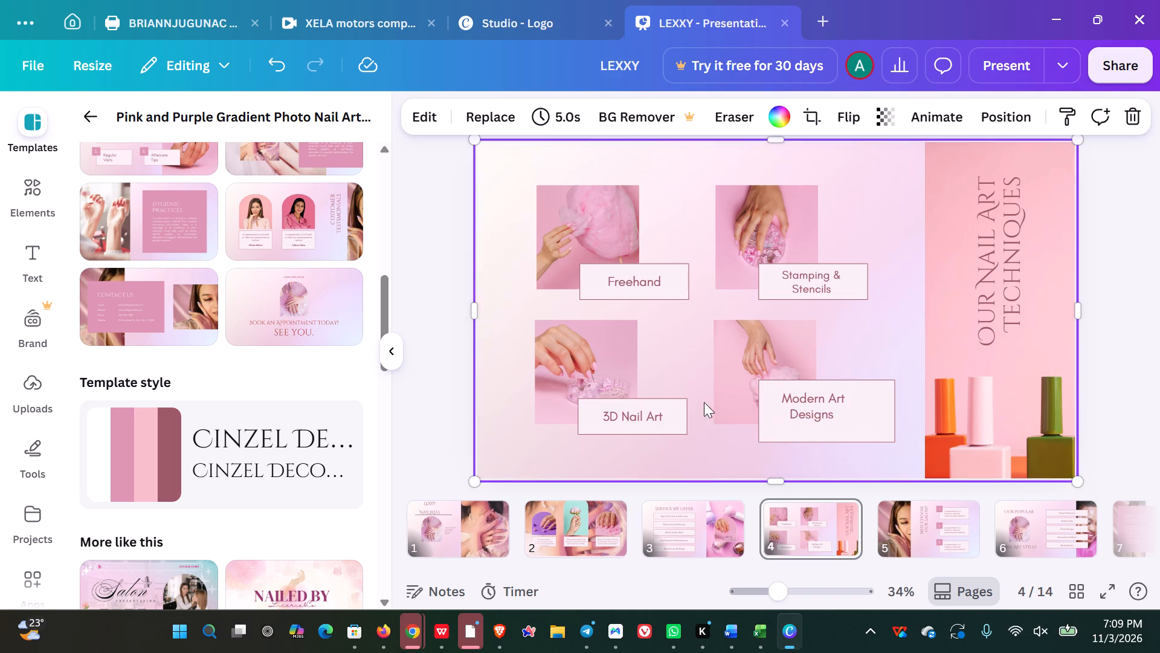